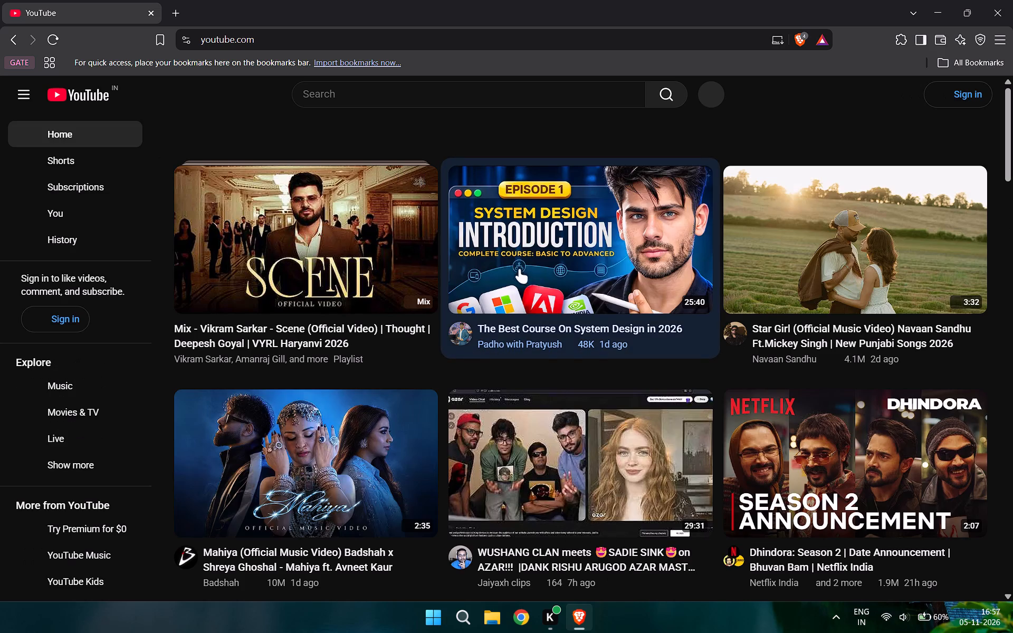
# Browse the YouTube home feed and play the "Star Girl (Official Music Video)" by Navaan Sandhu.
pyautogui.scroll(-3, 515, 324)
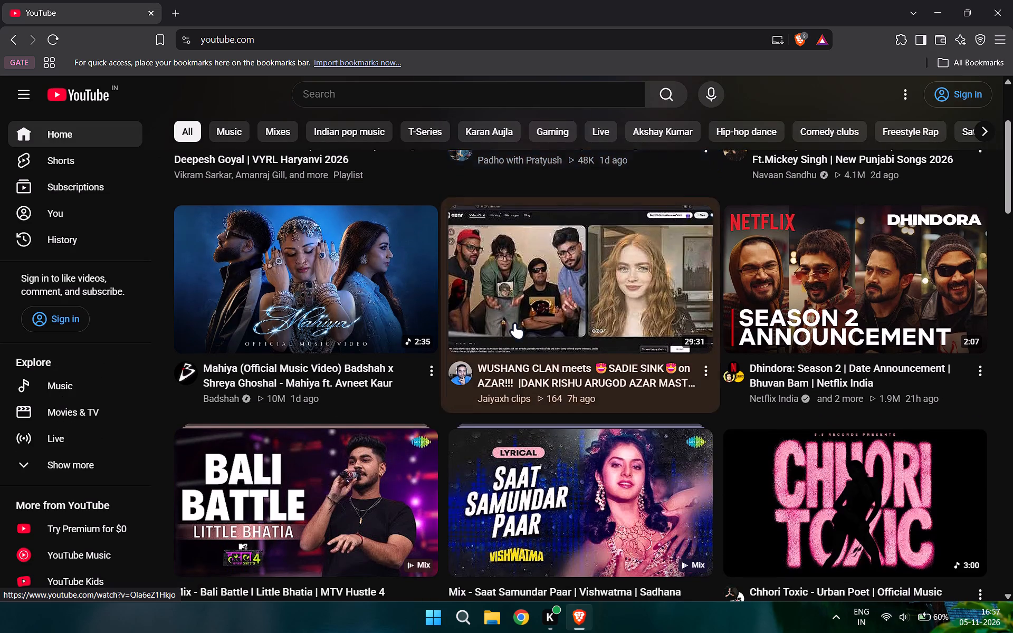
pyautogui.scroll(-5, 515, 324)
pyautogui.scroll(3, 515, 324)
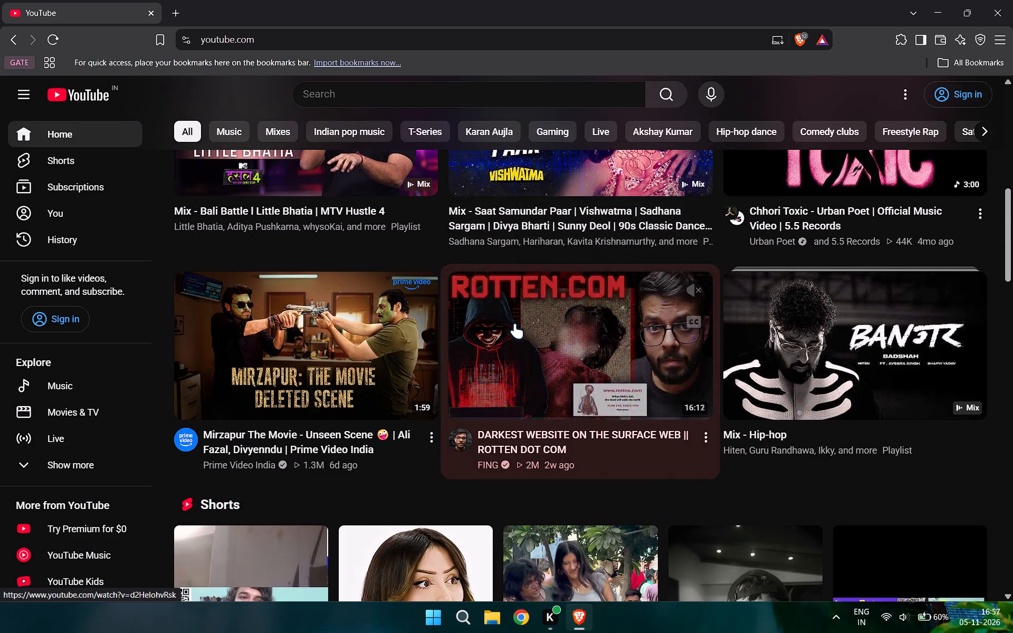
pyautogui.scroll(5, 515, 324)
pyautogui.click(941, 237)
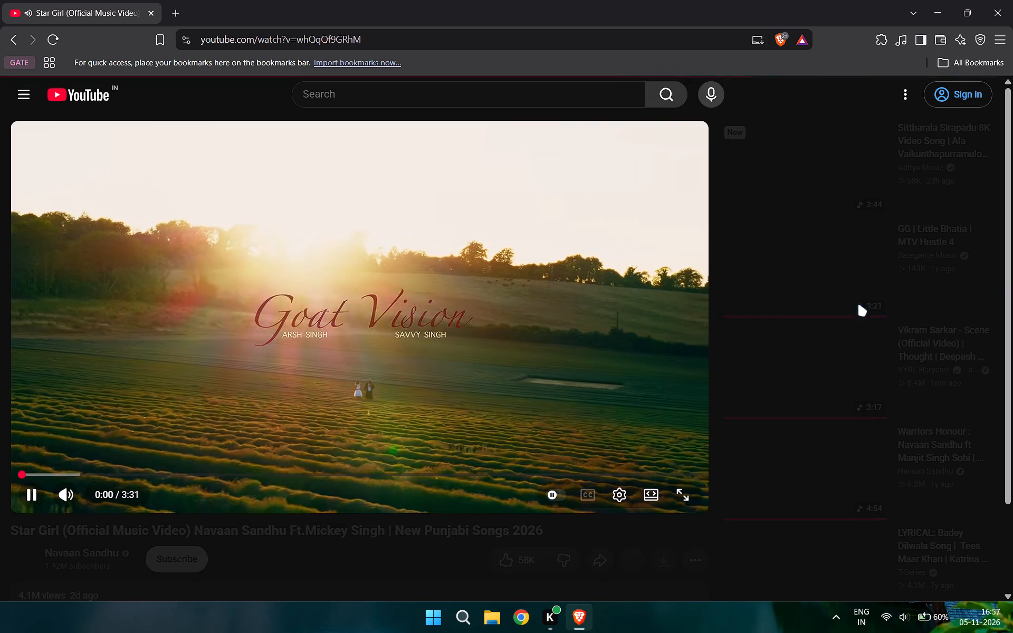
# Switch to Google Chrome and open the Work note spreadsheet from the engnf1-docs bookmark folder.
pyautogui.click(523, 626)
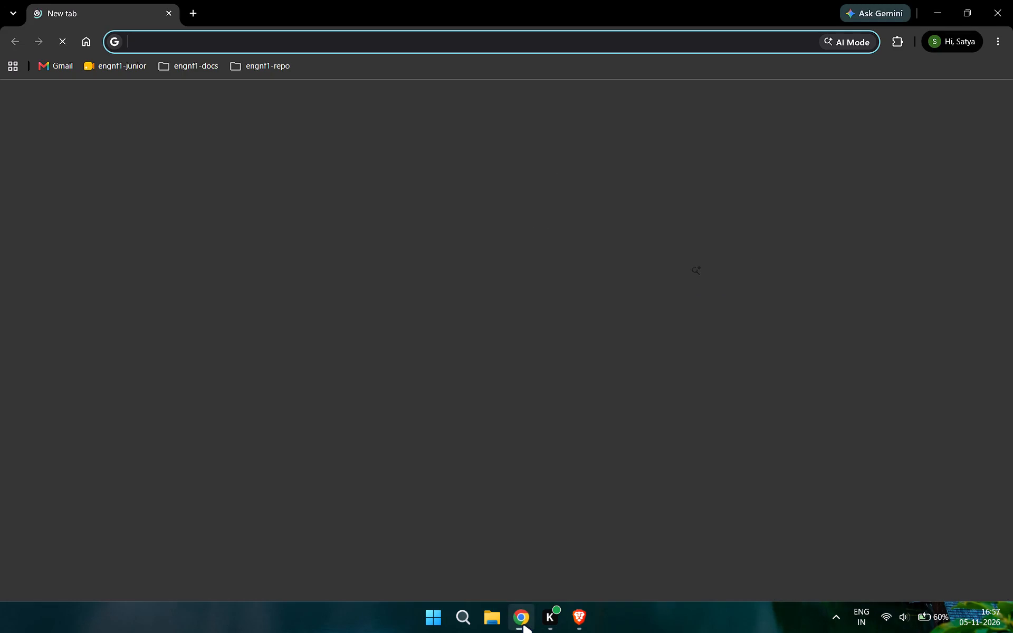
pyautogui.click(192, 59)
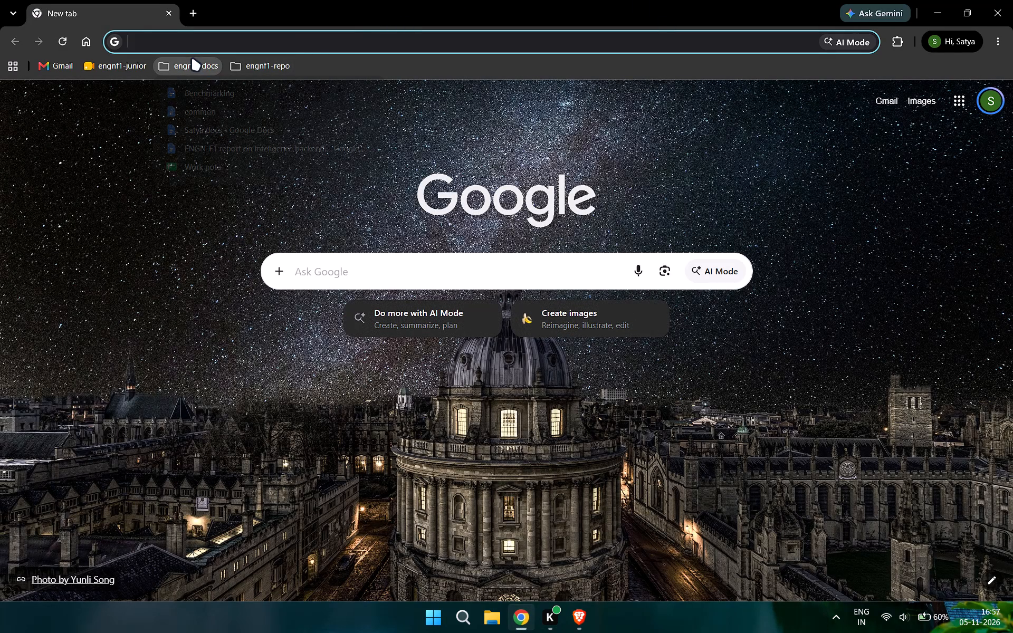
pyautogui.click(217, 165)
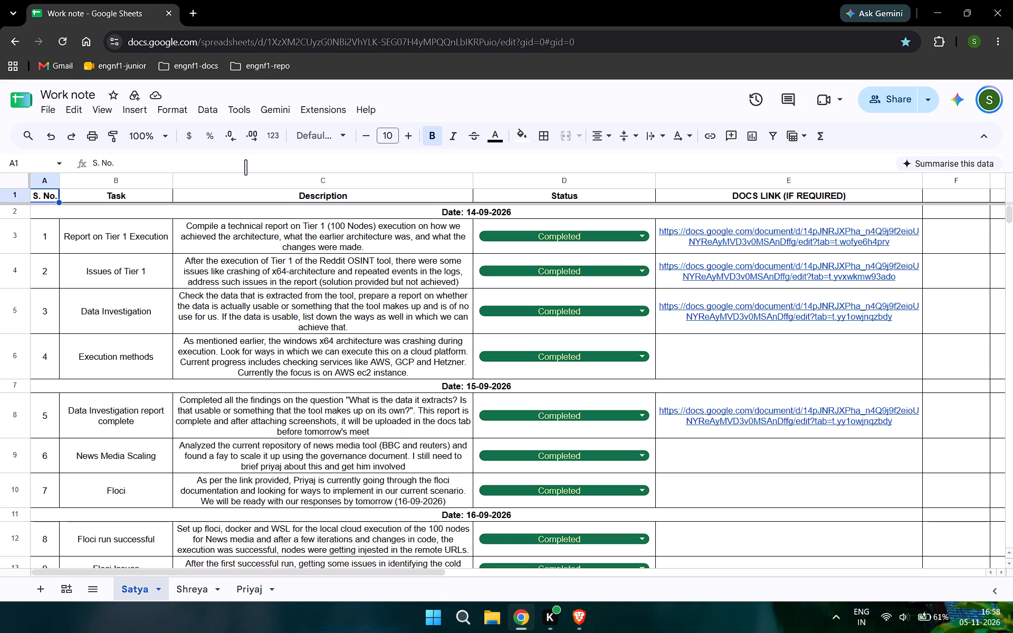
# Examine the Shreya and Priyaj sheets, then review the dated task entries and their statuses in the Satya sheet.
pyautogui.click(190, 600)
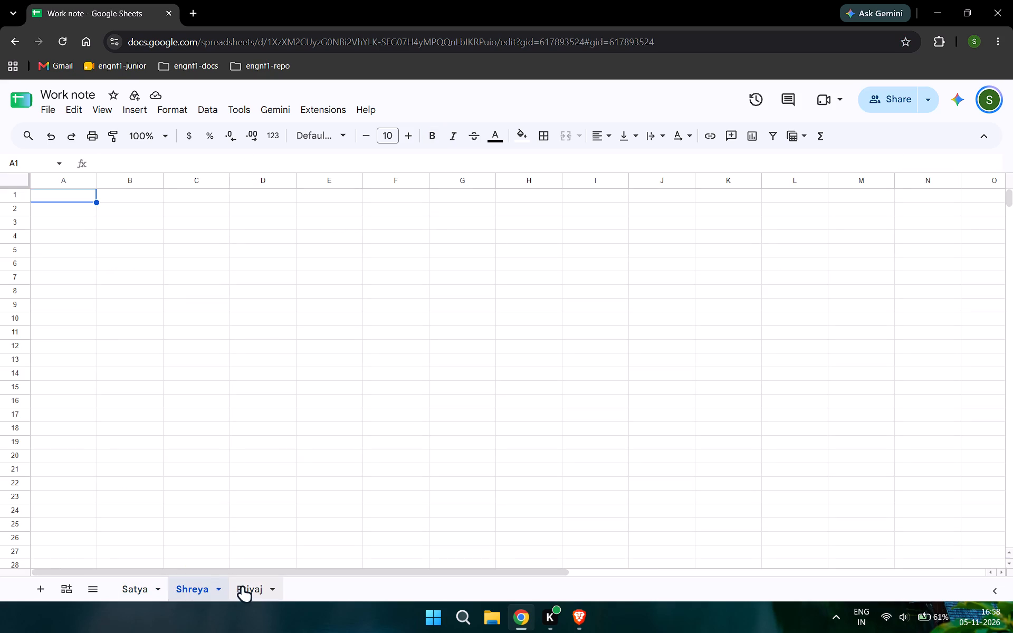
pyautogui.click(243, 587)
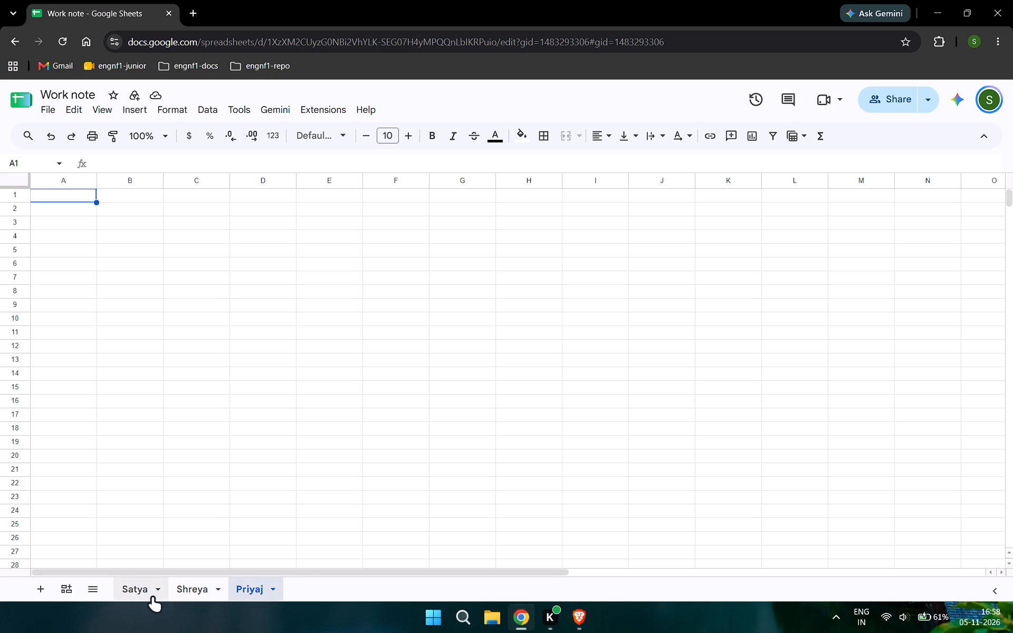
pyautogui.click(147, 594)
pyautogui.scroll(-6, 429, 427)
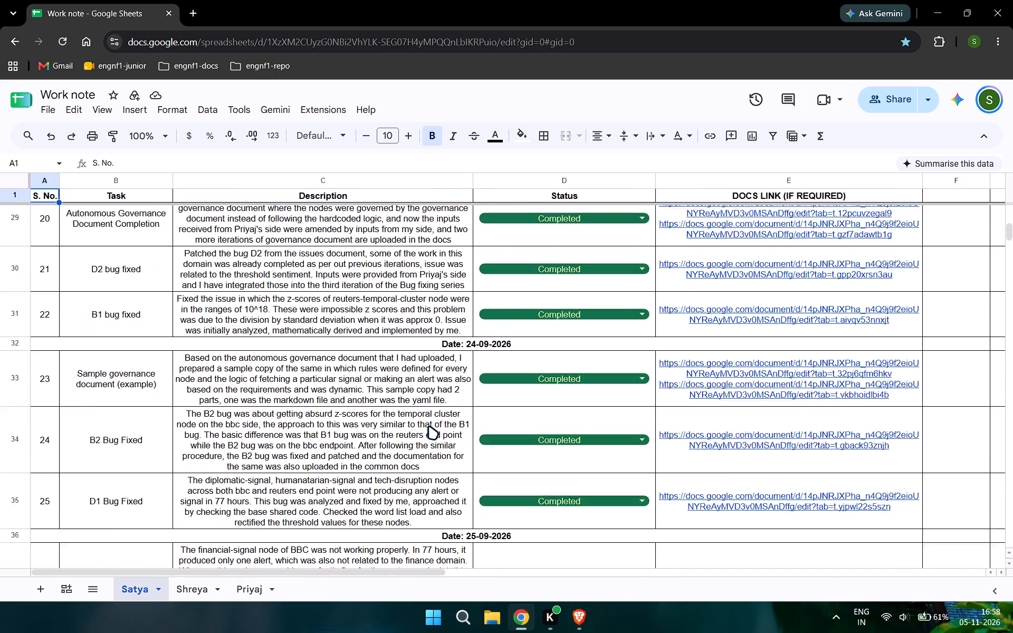
pyautogui.scroll(-13, 429, 427)
pyautogui.scroll(1, 429, 427)
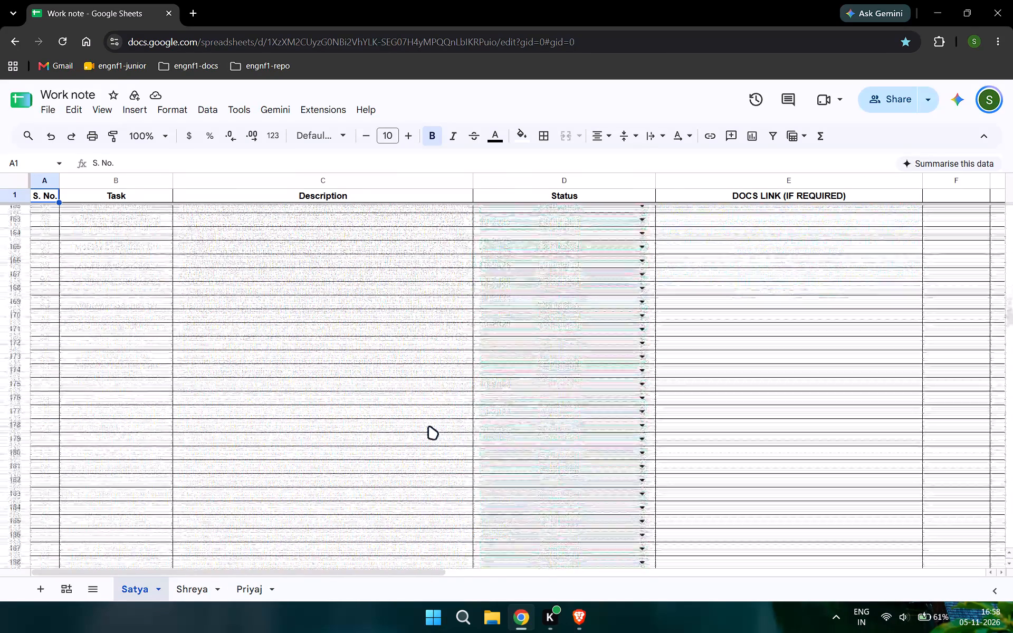
pyautogui.scroll(1, 429, 427)
pyautogui.scroll(-1, 429, 427)
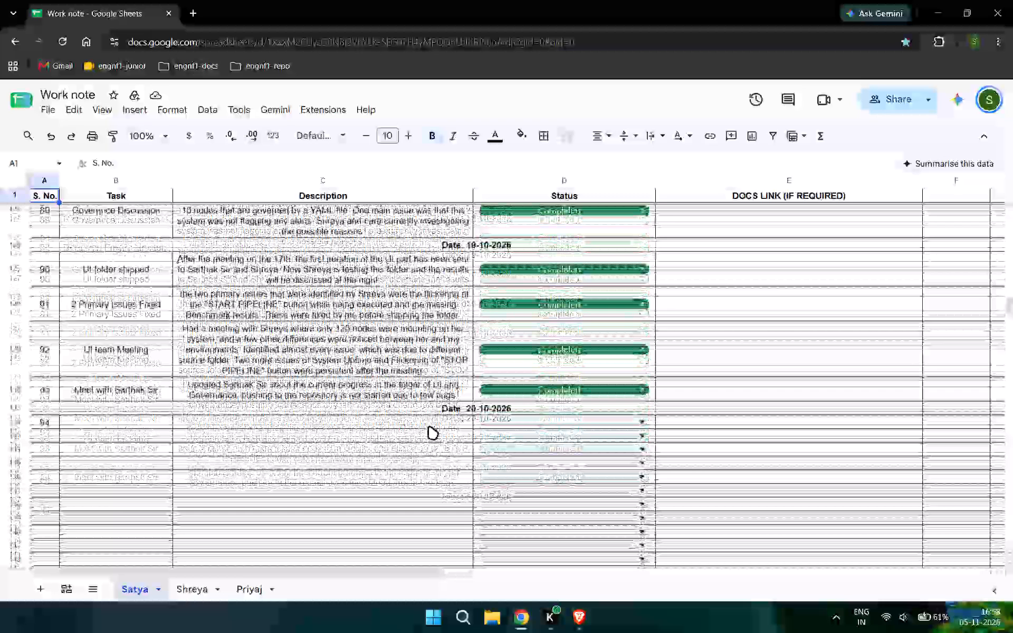
# Show the desktop and launch Antigravity IDE.
pyautogui.click(1012, 632)
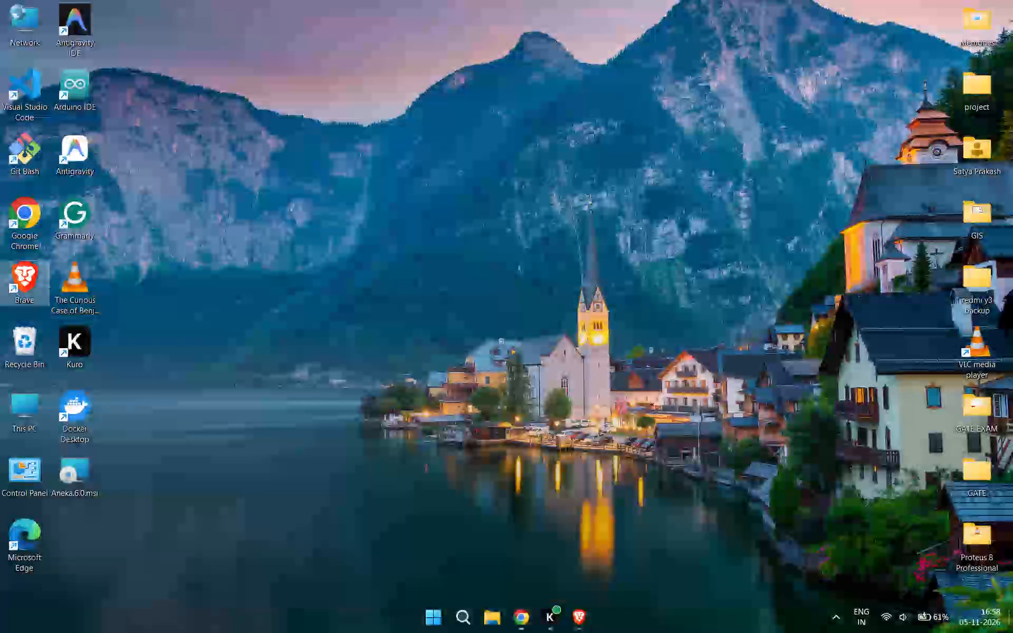
pyautogui.doubleClick(63, 15)
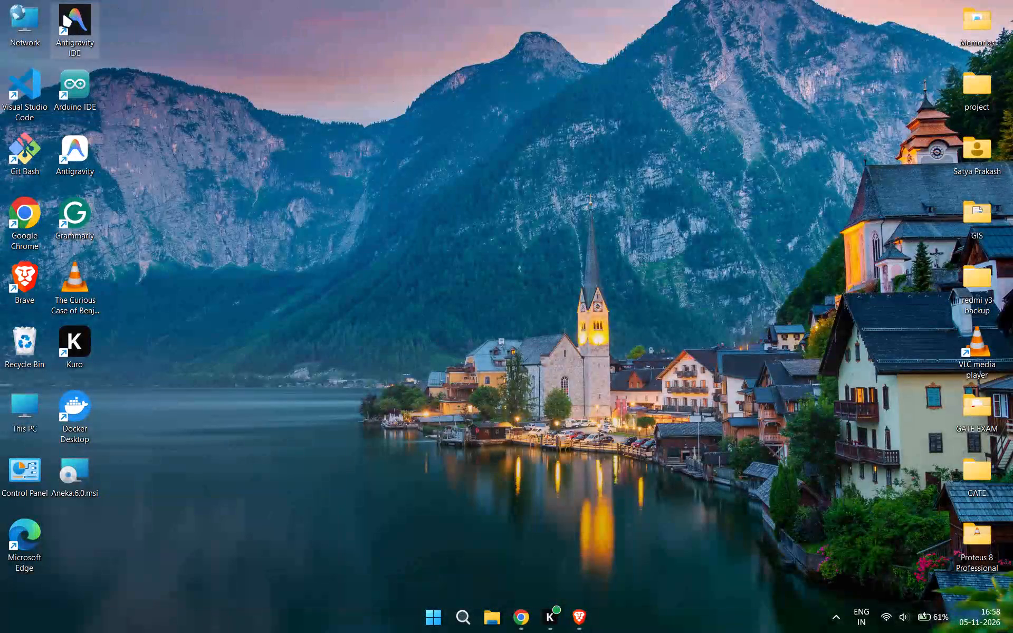
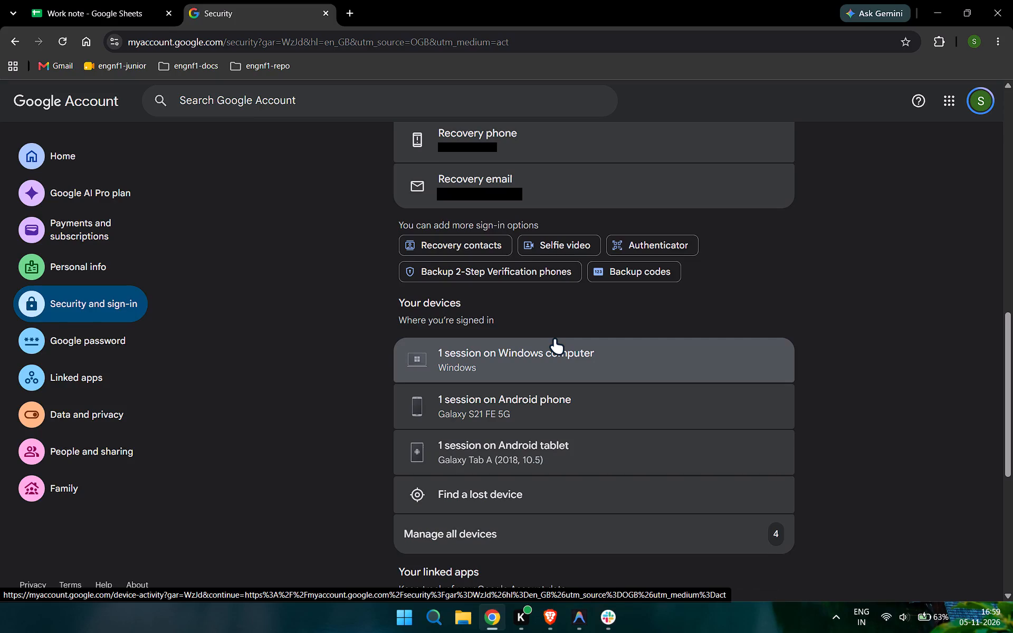
# Open the full list of devices signed in to the Google Account and review each device's session.
pyautogui.click(524, 528)
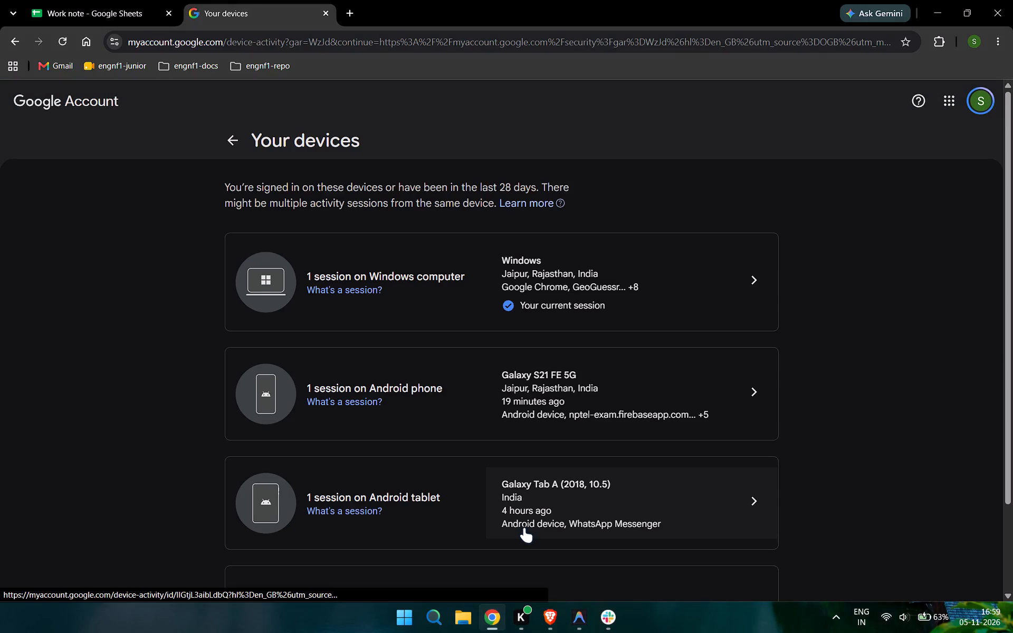
pyautogui.scroll(-3, 524, 528)
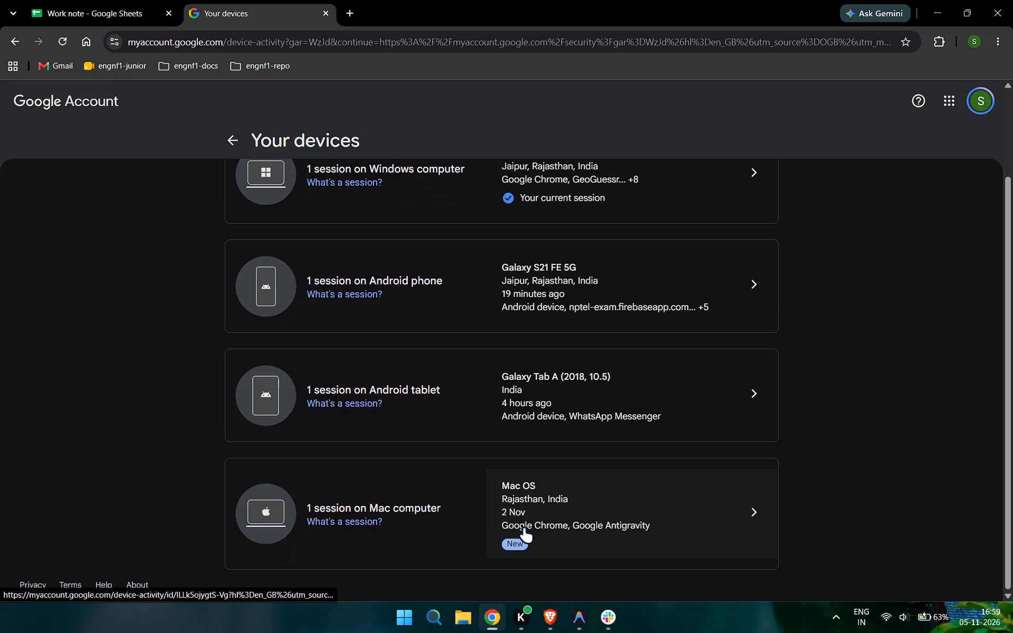
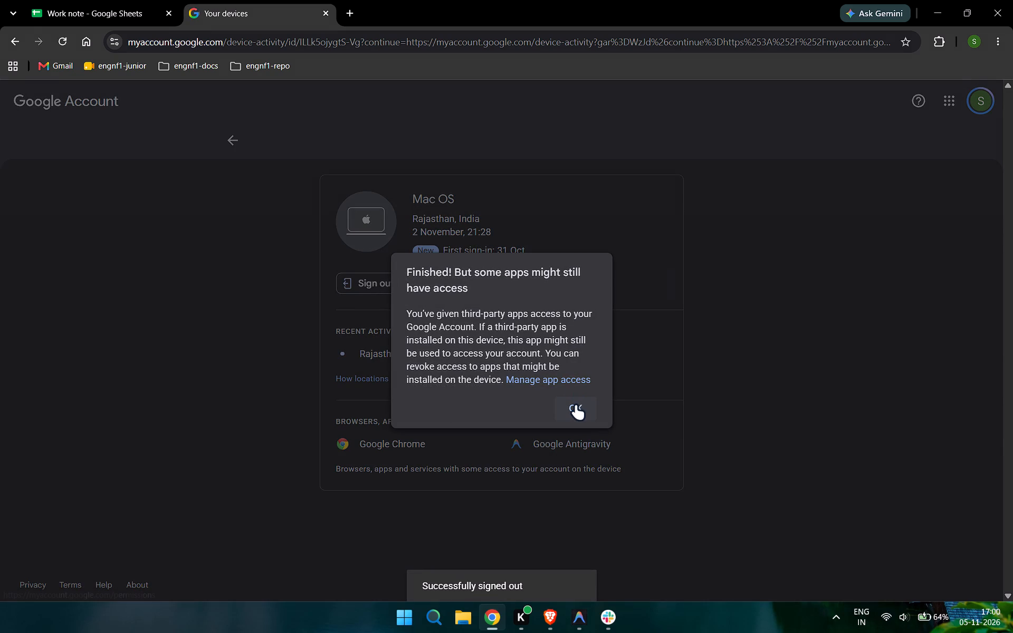
# Acknowledge the notice about remaining third-party app access after signing out the Mac OS device.
pyautogui.click(576, 405)
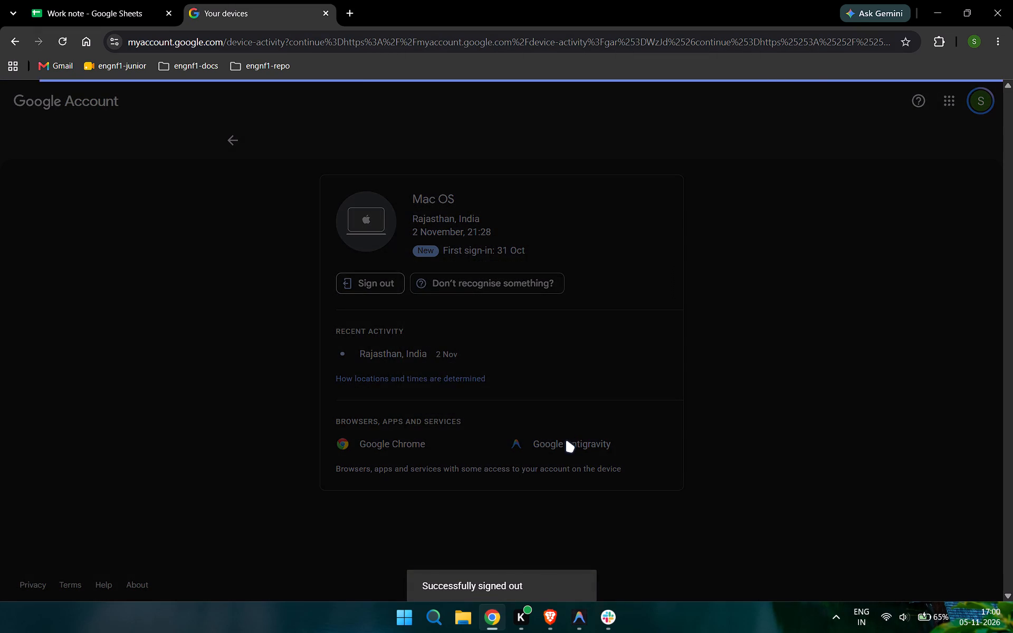
# Open the Mac OS session's details to check its sign-in status, and return to the device list.
pyautogui.scroll(-3, 565, 441)
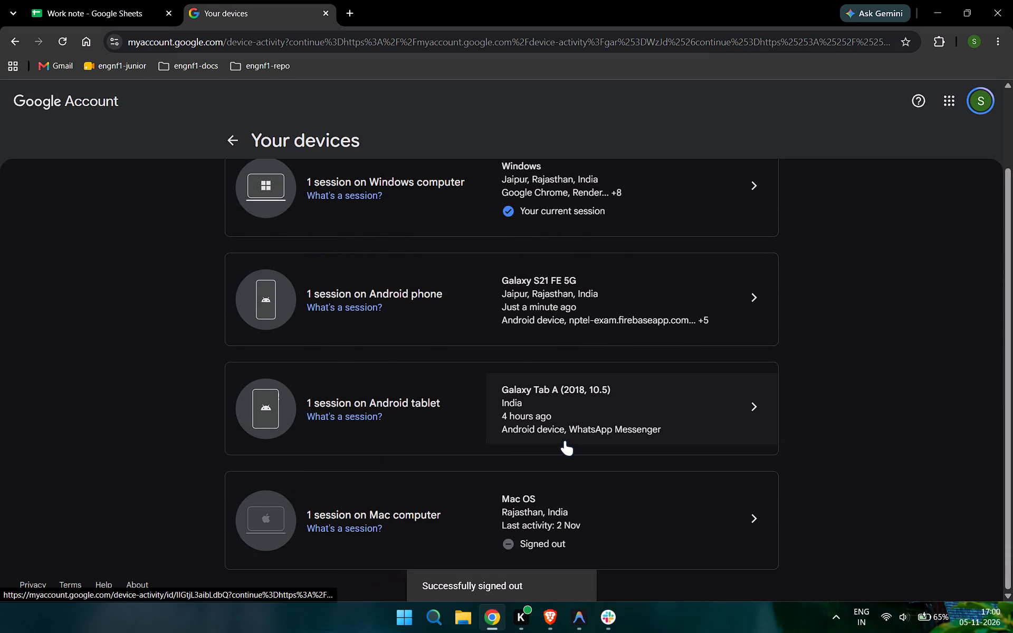
pyautogui.click(754, 507)
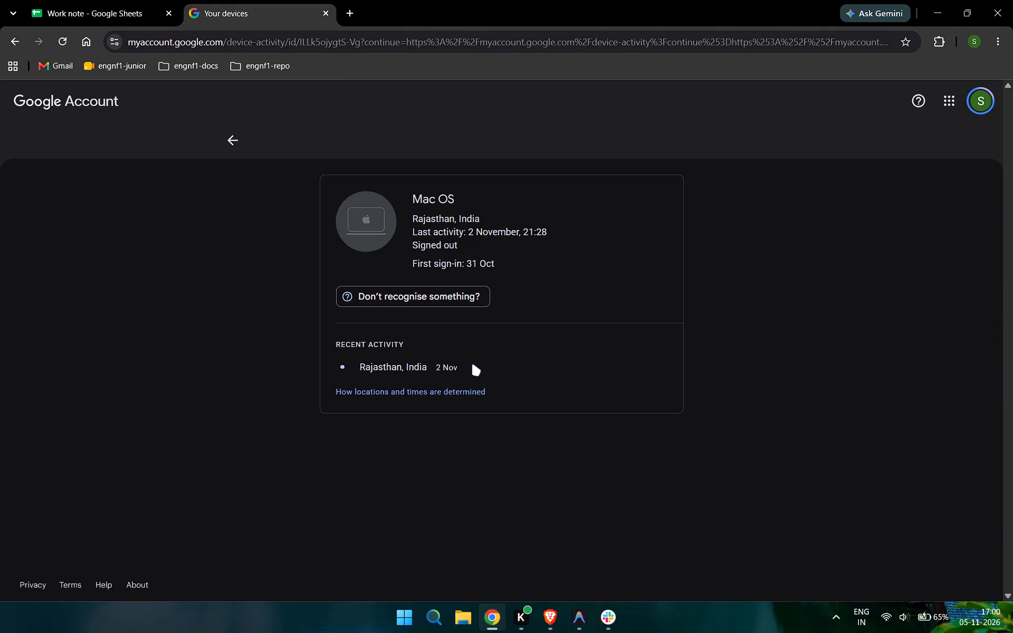
pyautogui.click(236, 136)
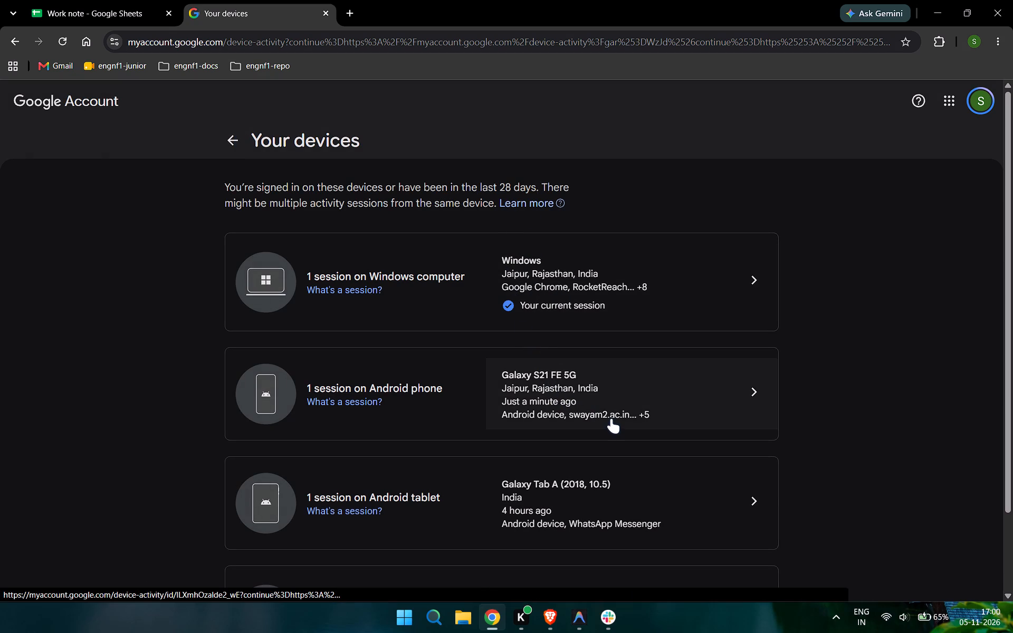
# Examine the full device list through to the last entry, checking each device's session status.
pyautogui.scroll(-1, 617, 479)
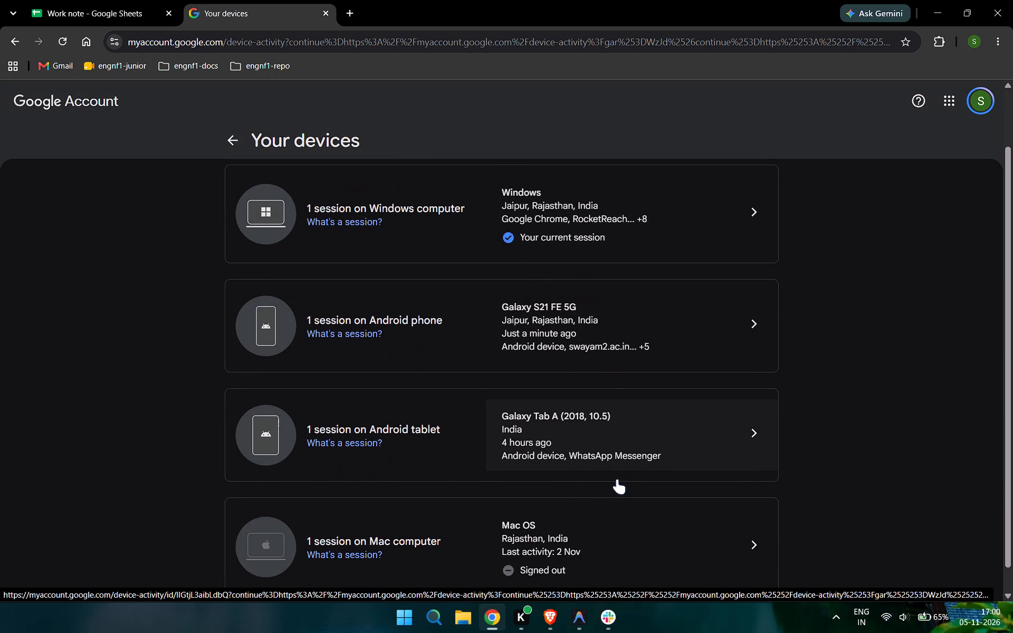
pyautogui.scroll(-6, 617, 479)
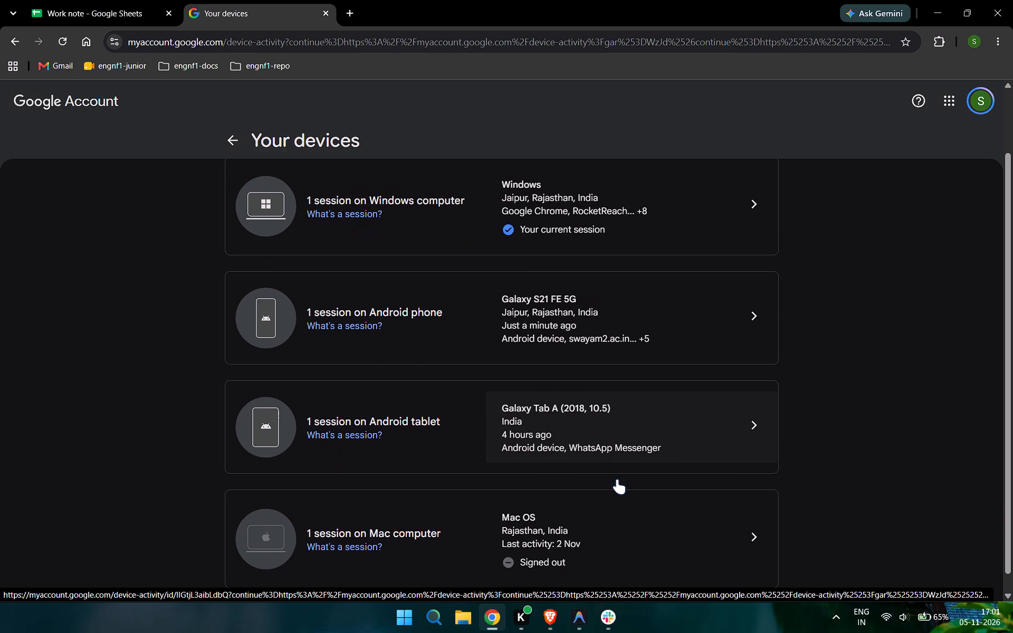
pyautogui.scroll(-1, 617, 479)
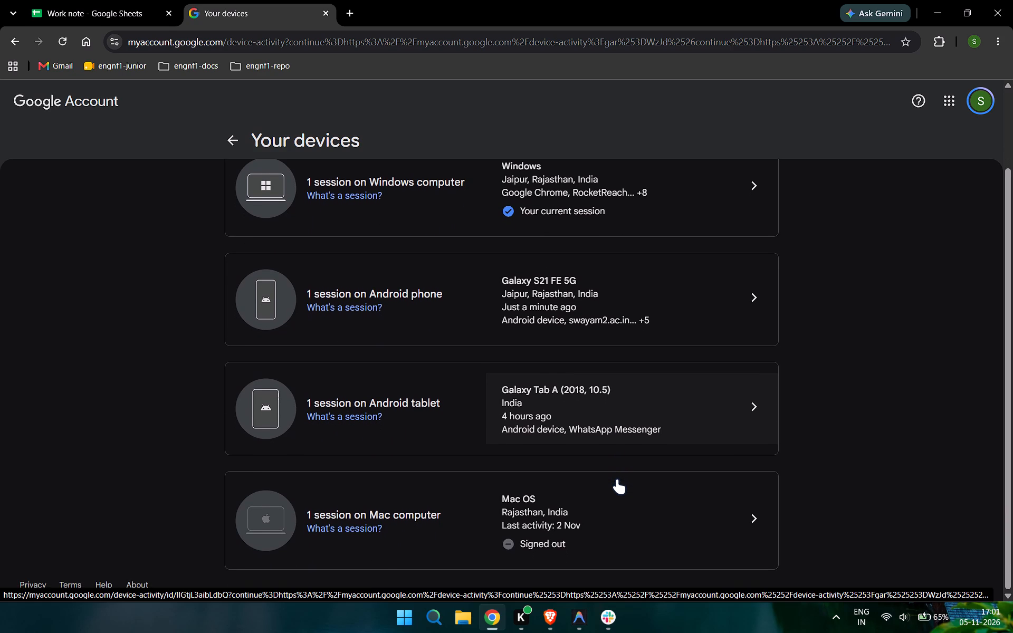
pyautogui.scroll(-6, 617, 479)
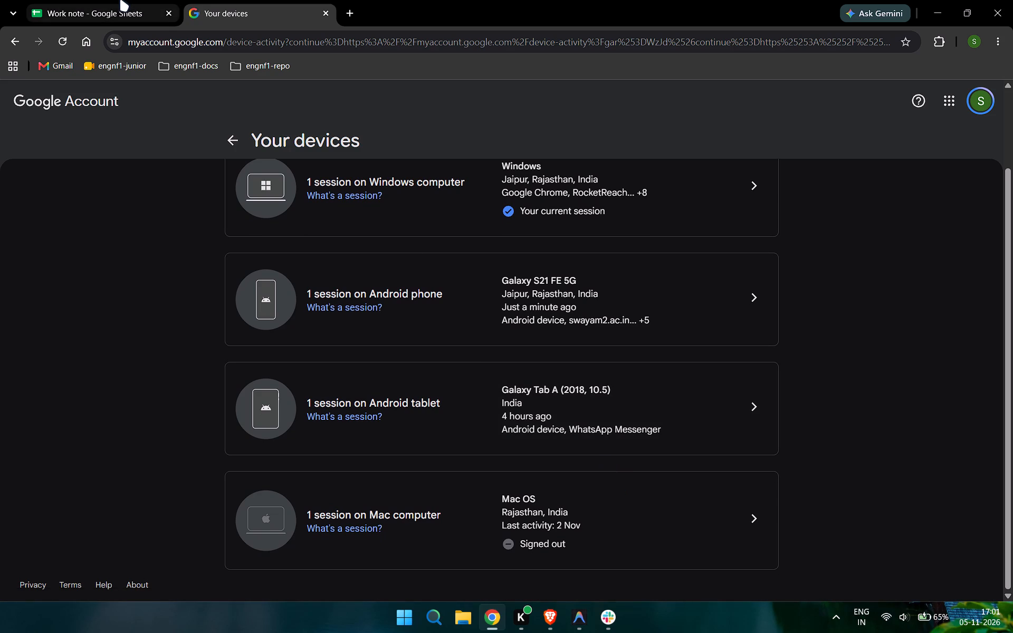
# Return to the Work note spreadsheet.
pyautogui.click(117, 0)
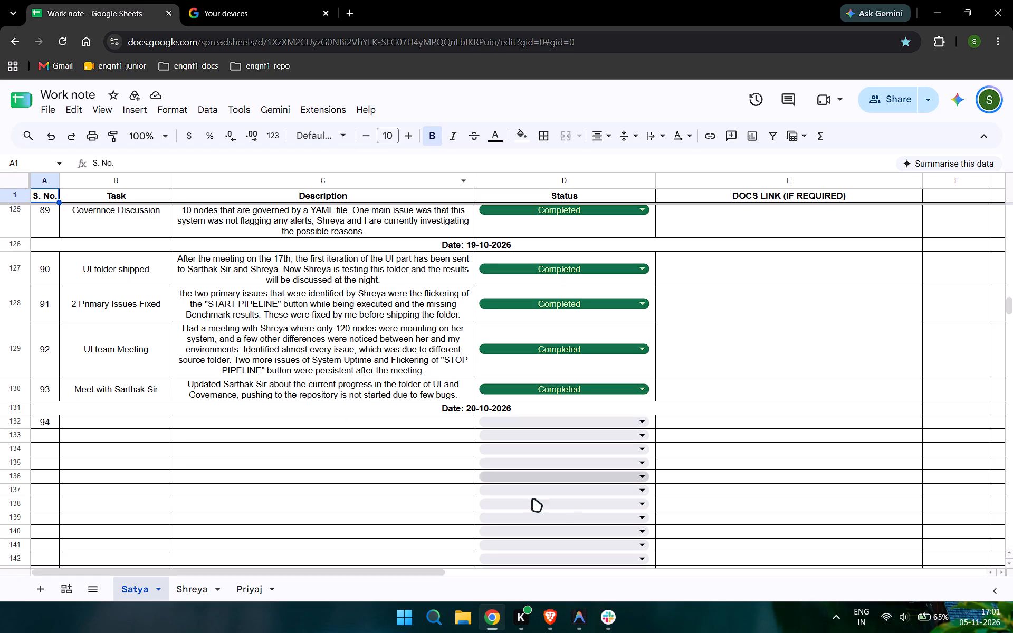
# Switch to Brave, start the recommended "Warriors Honour" video by Navaan Sandhu, and minimize the browser to return to the spreadsheet.
pyautogui.click(557, 616)
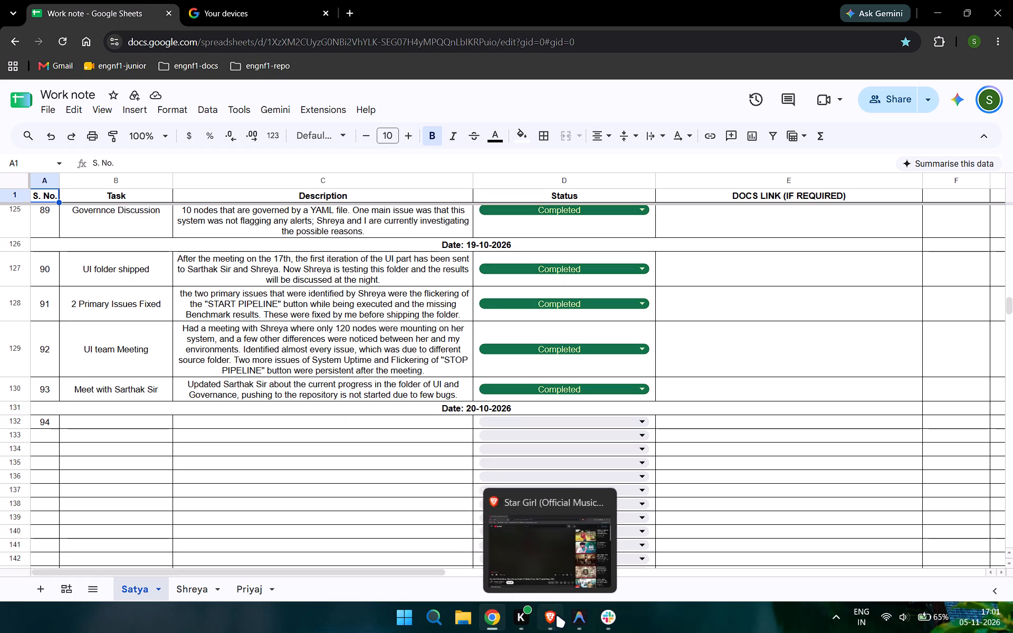
pyautogui.scroll(-2, 616, 306)
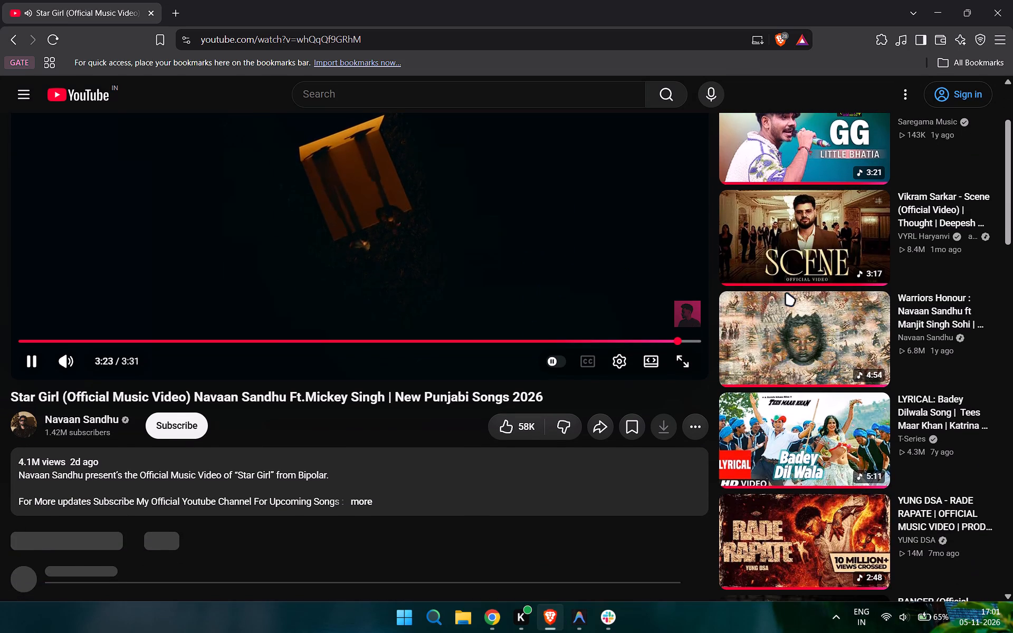
pyautogui.click(805, 319)
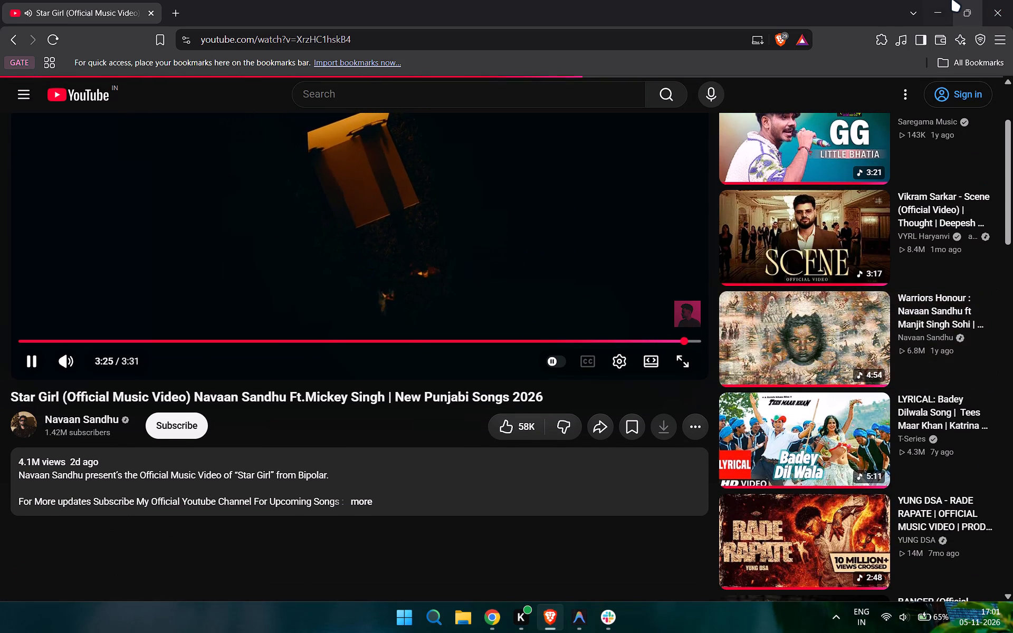
pyautogui.click(952, 0)
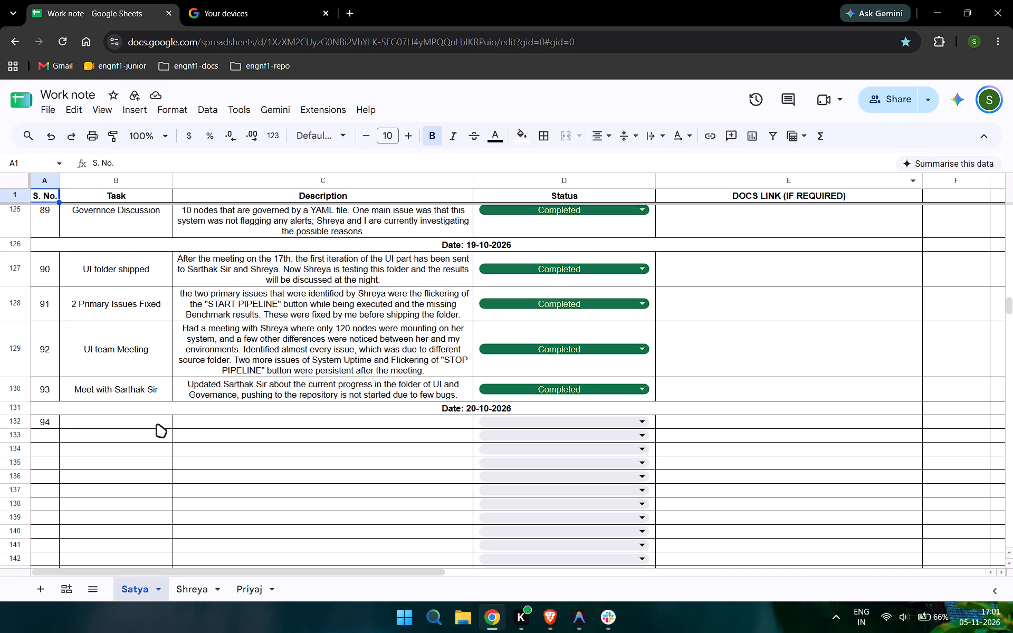
# Select the empty Task cell of entry 94 under the date 20-10-2026 on the Satya sheet.
pyautogui.click(148, 426)
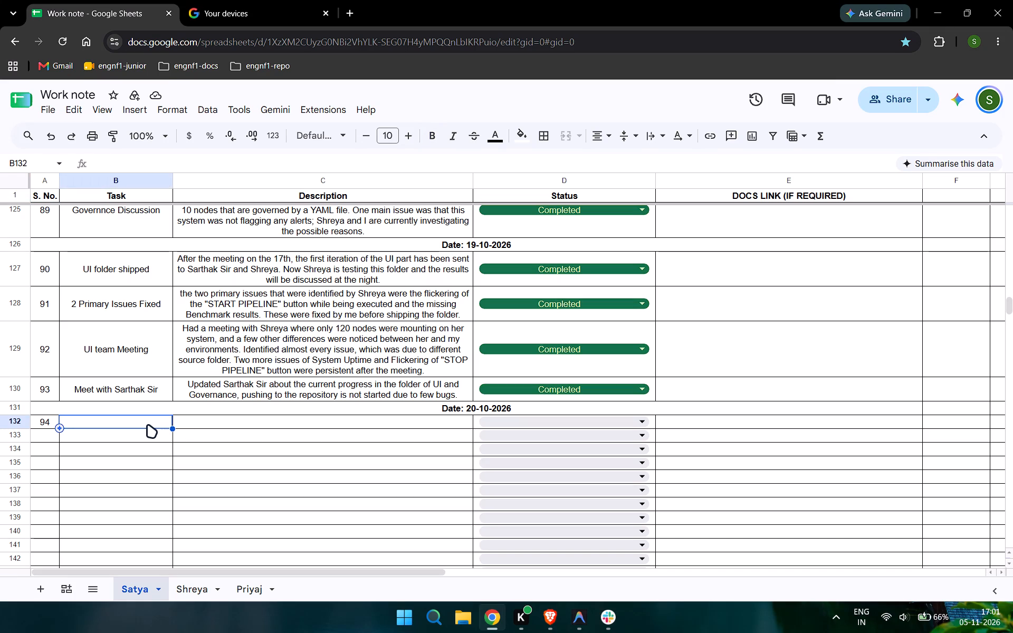
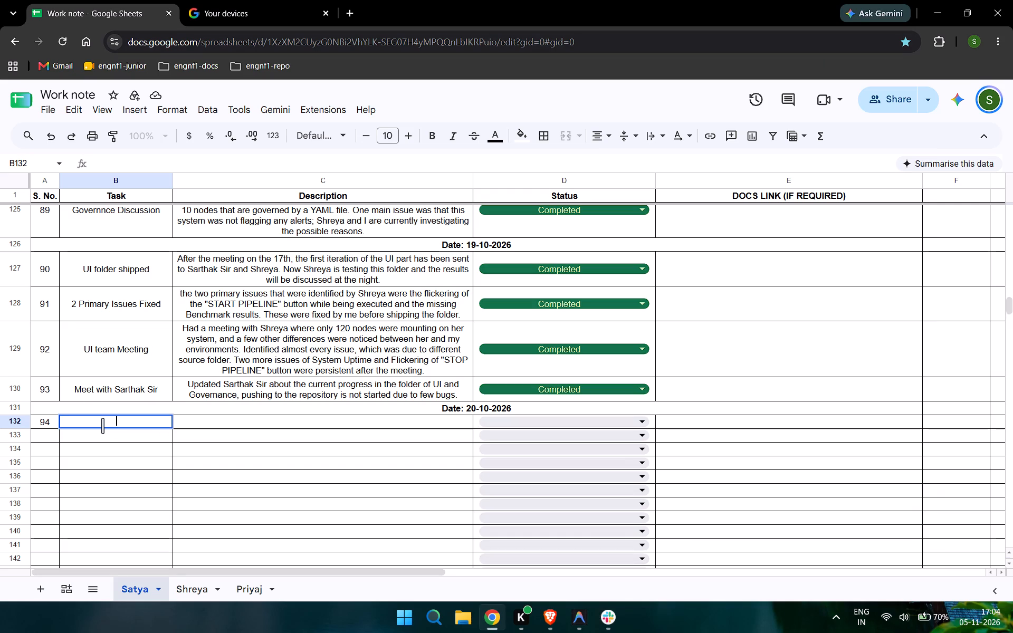
# Enter "System Uptime Fixed" as the task of entry 94.
pyautogui.write('System Up')
pyautogui.write('time Fixed')
pyautogui.press('Right')
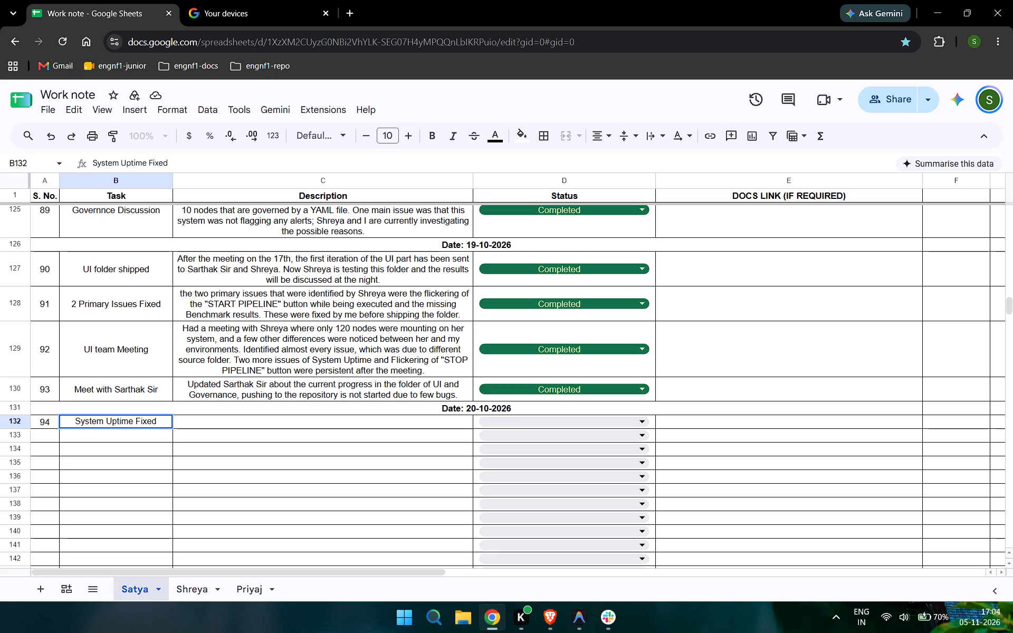
pyautogui.press('Return')
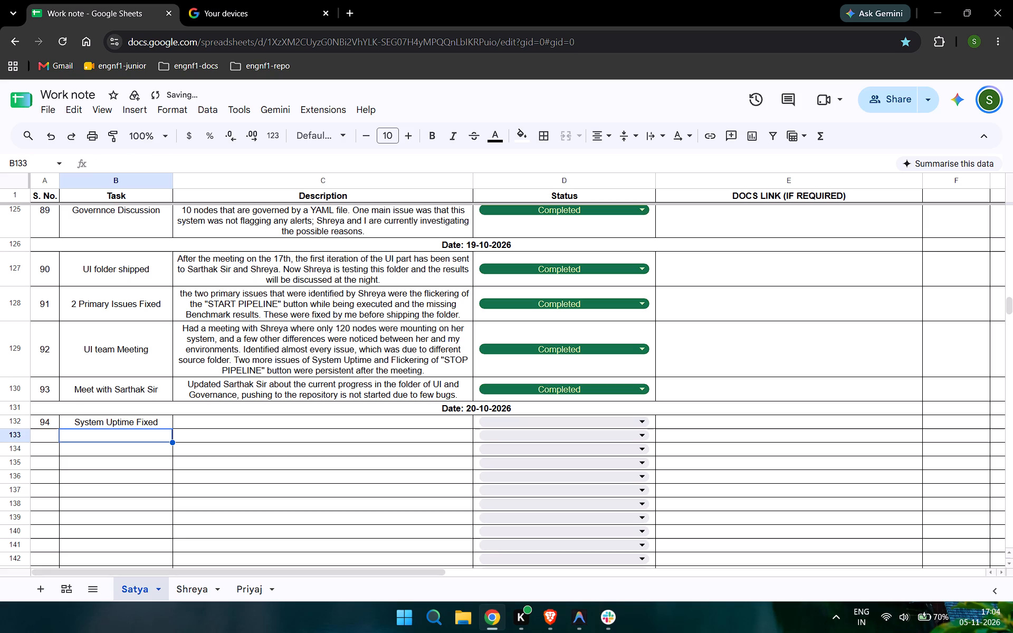
# Enter "Telemetry graph fixed" as the task in the row directly below entry 94.
pyautogui.write('Telemet')
pyautogui.write('ry graph fixed')
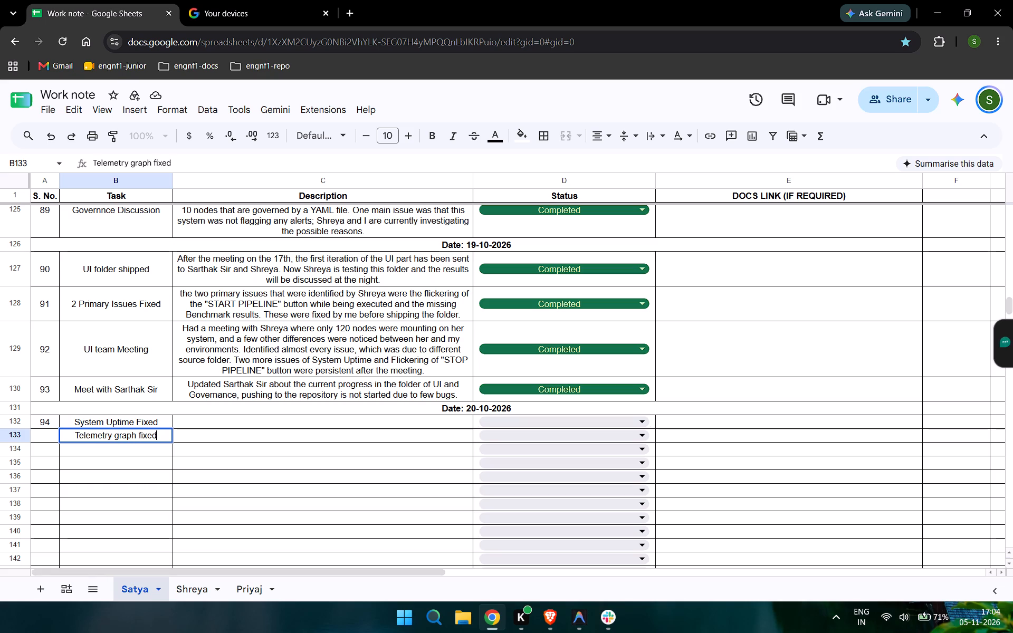
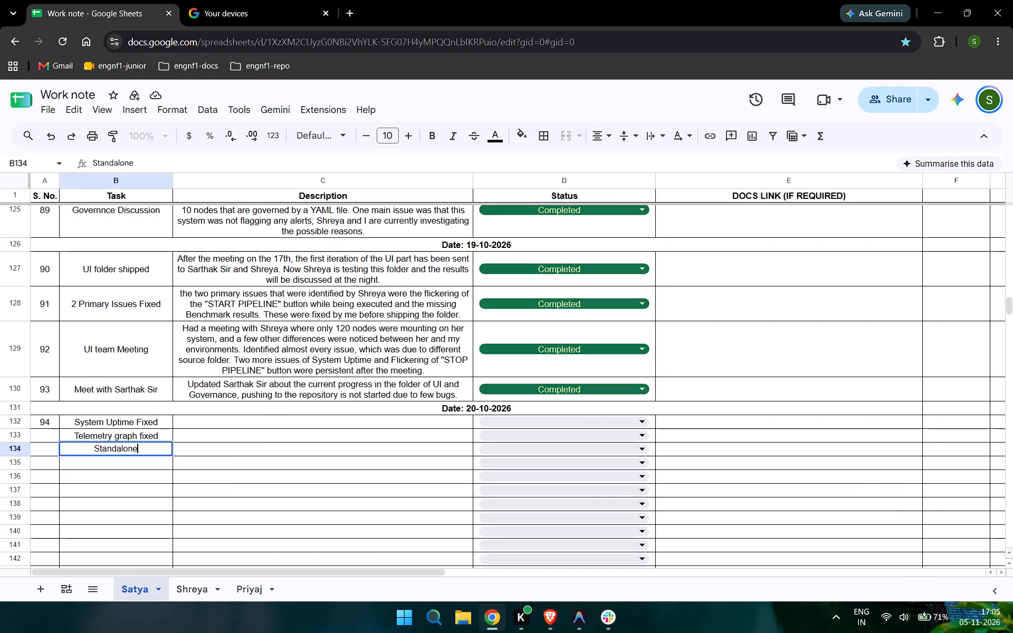
# Complete the third 20-10-2026 task, in row 134, so it reads "Standalone UI folder shipped".
pyautogui.write('UI folder')
pyautogui.press('space')
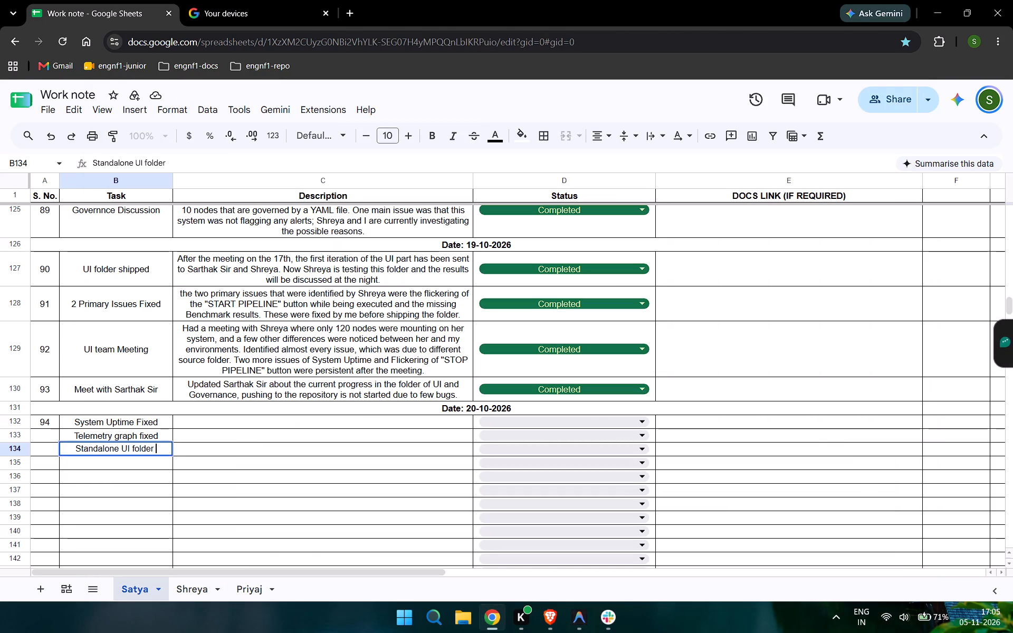
pyautogui.write('shipped')
pyautogui.press('Return')
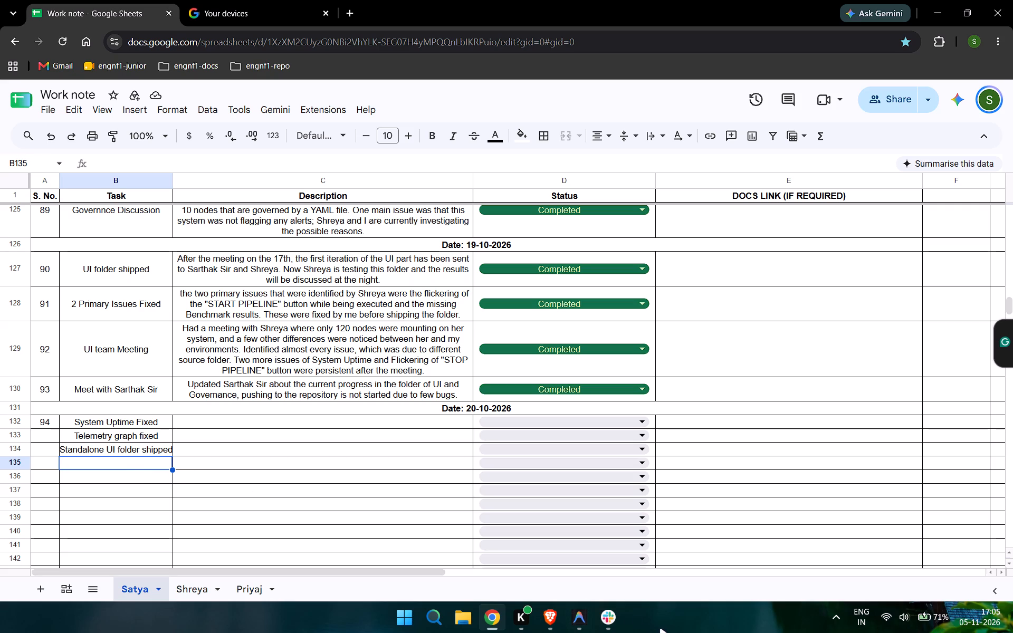
# Switch to Brave and look through the comments and suggested videos for the "Warriors Honour" song.
pyautogui.click(539, 611)
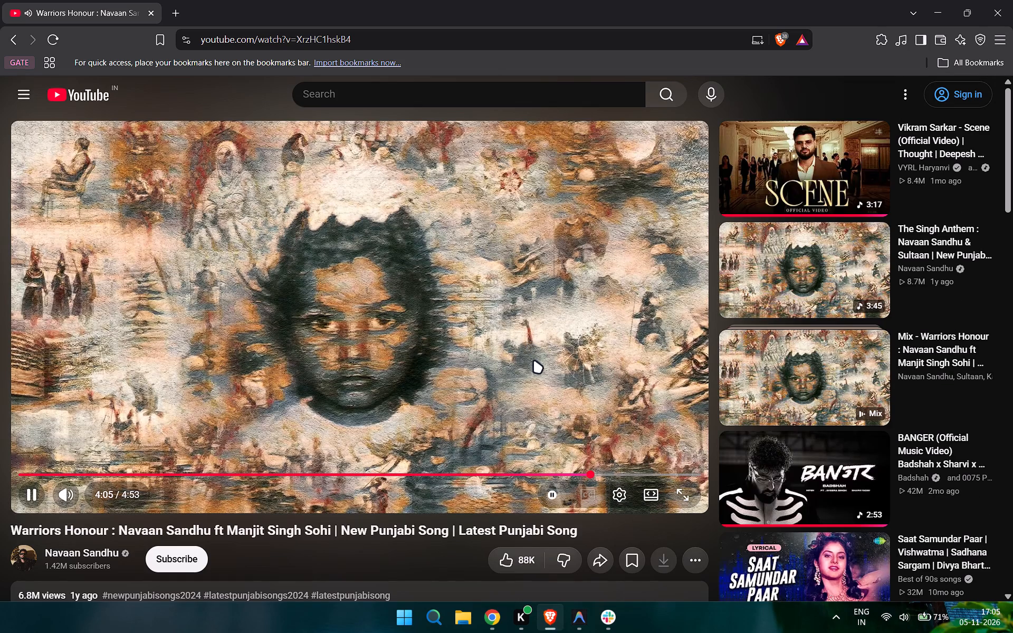
pyautogui.scroll(-2, 536, 365)
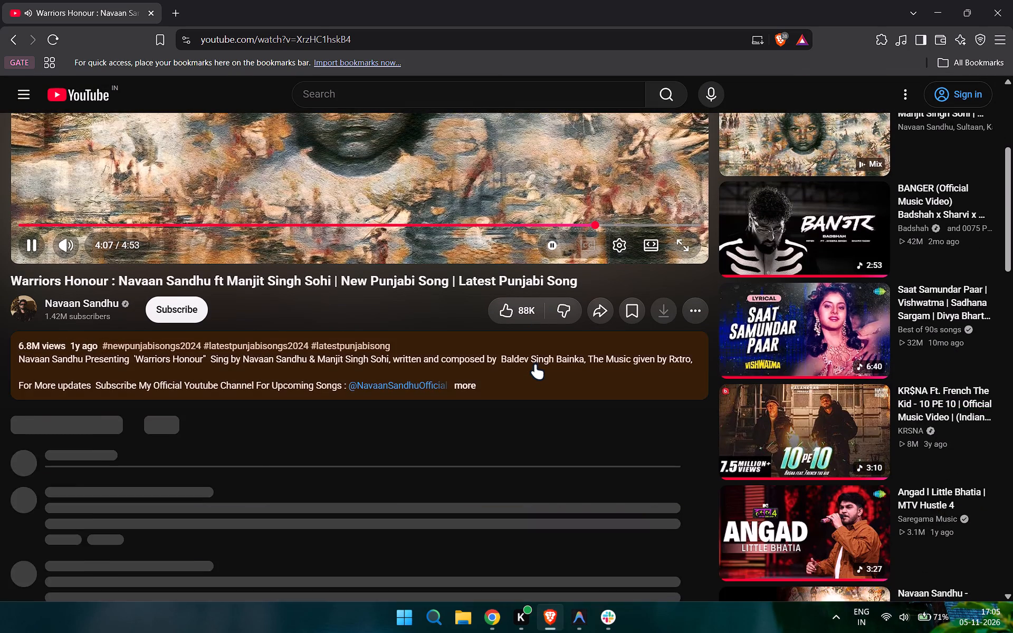
pyautogui.scroll(-5, 536, 365)
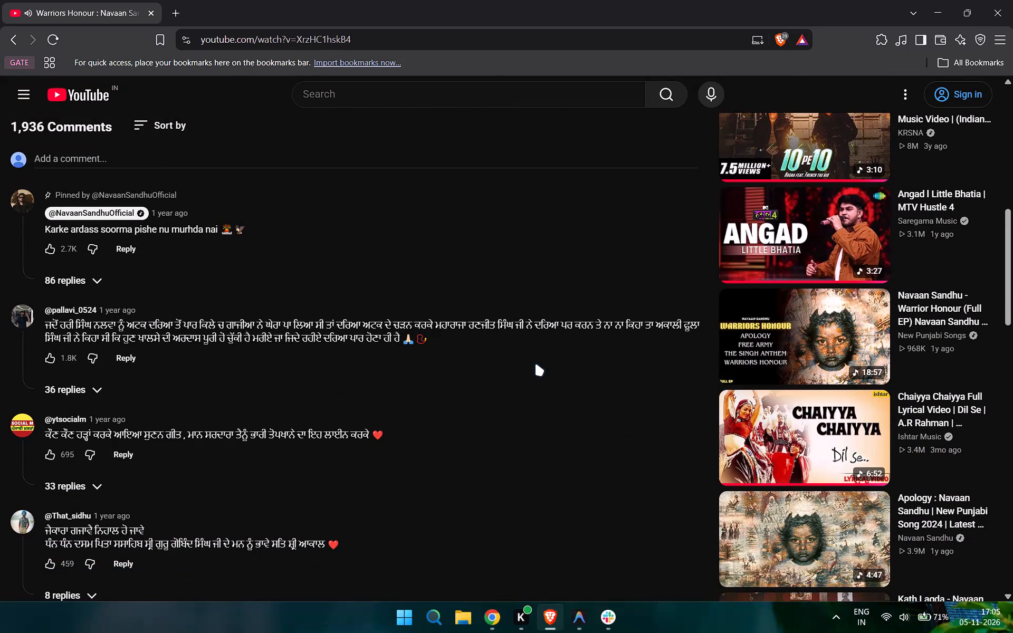
pyautogui.scroll(-1, 536, 365)
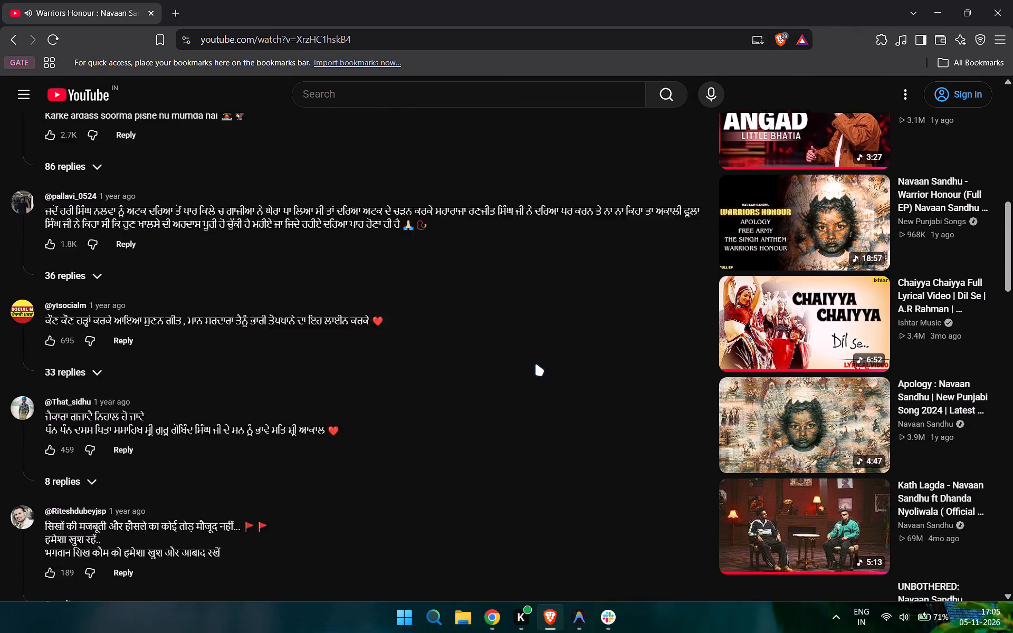
pyautogui.scroll(-5, 536, 365)
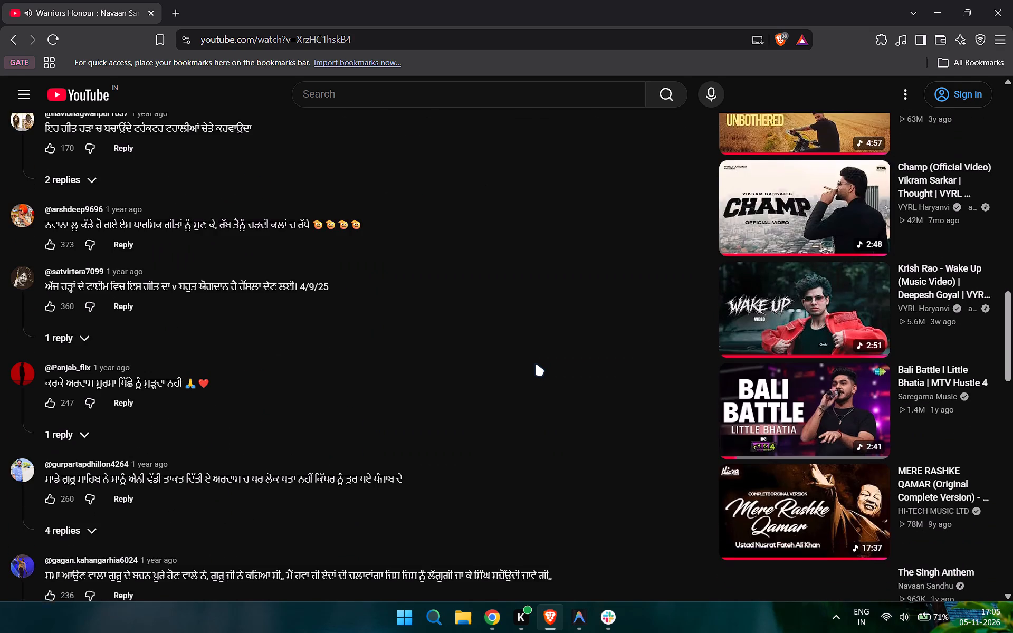
pyautogui.scroll(-1, 536, 365)
pyautogui.scroll(8, 536, 365)
# Restart the "Warriors Honour" video from the beginning.
pyautogui.press('0')
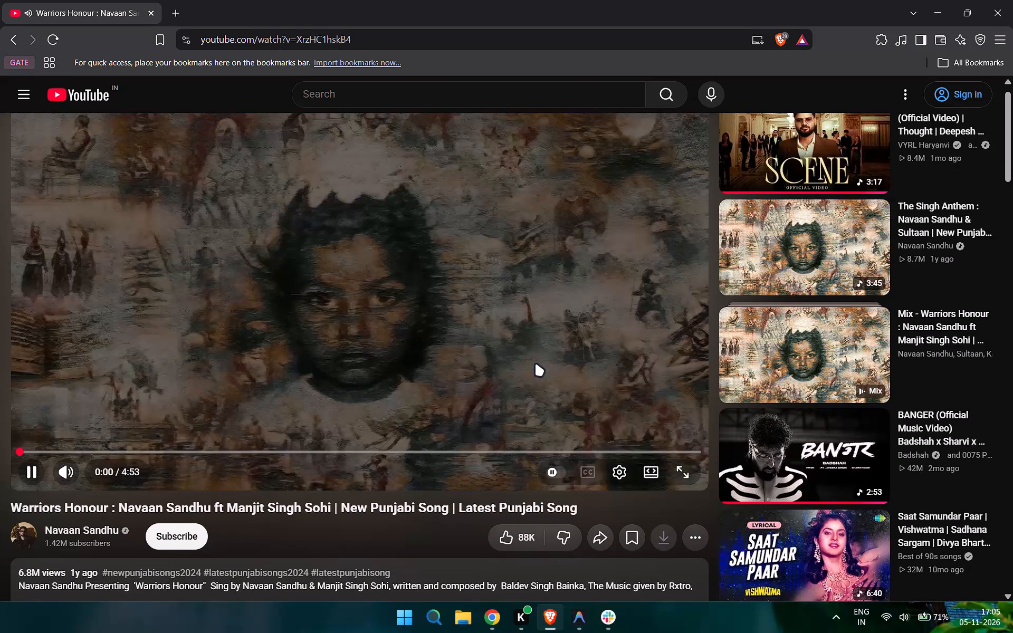
# Switch back to the Work note sheet in Chrome and wrap the text of the "Standalone UI folder shipped" cell.
pyautogui.hotkey('alt', 'Tab')
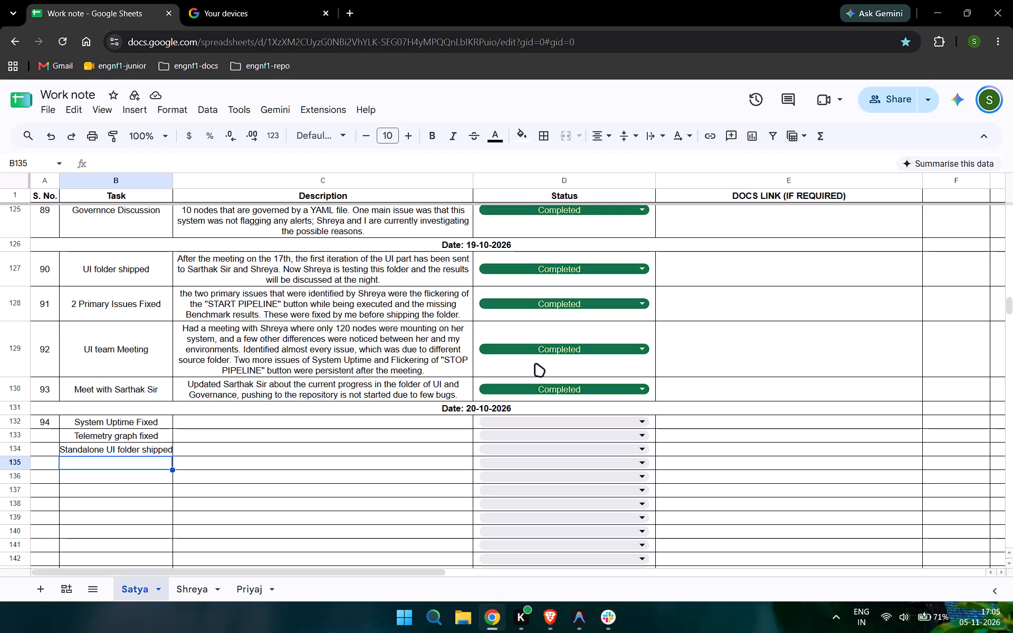
pyautogui.click(161, 447)
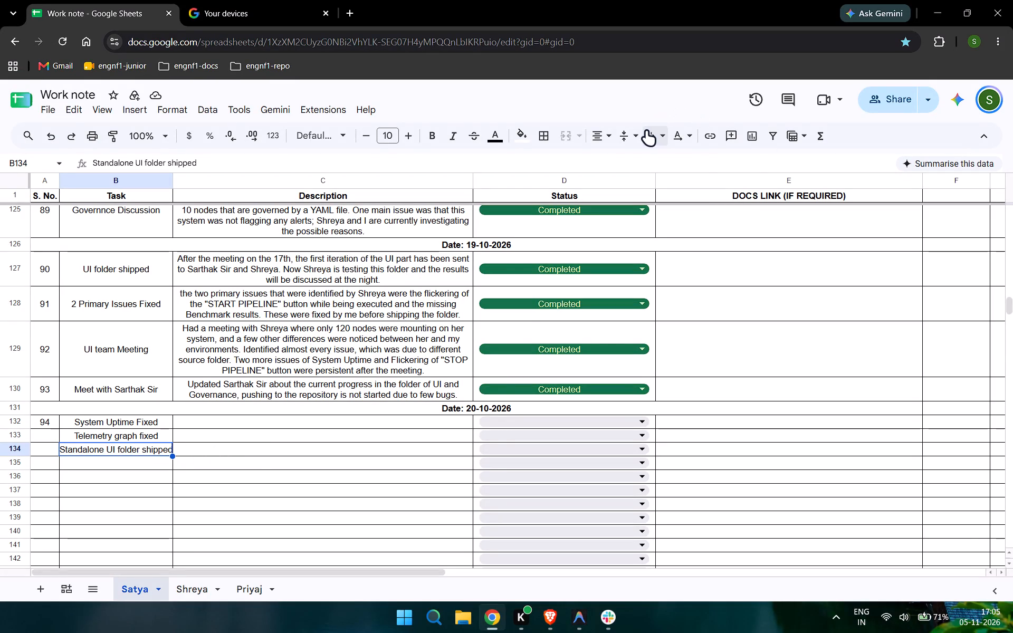
pyautogui.click(647, 131)
pyautogui.click(675, 156)
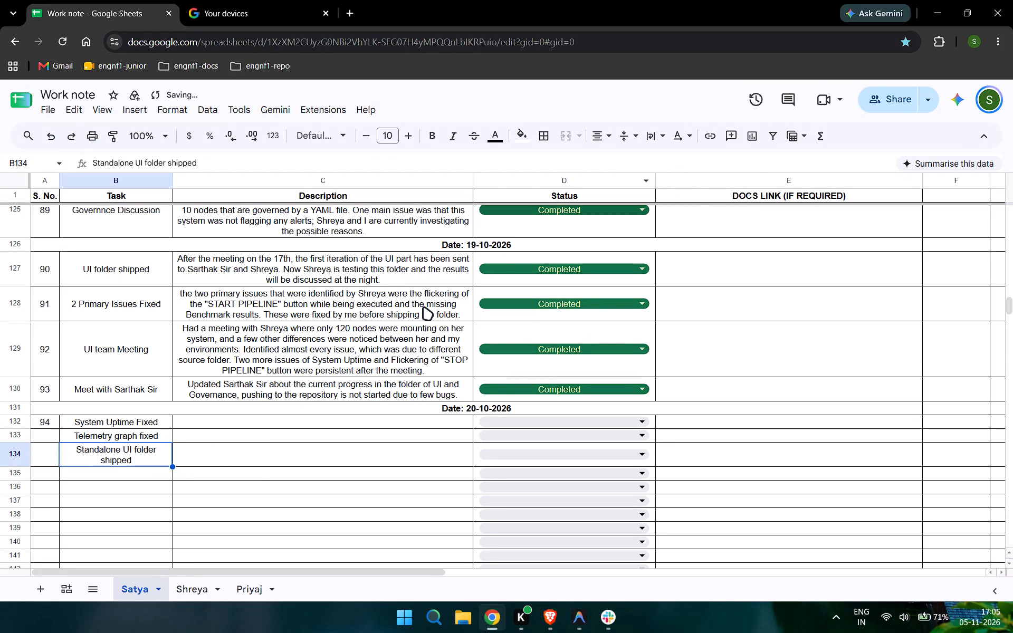
# Select the empty Task cell directly below "Standalone UI folder shipped".
pyautogui.click(123, 472)
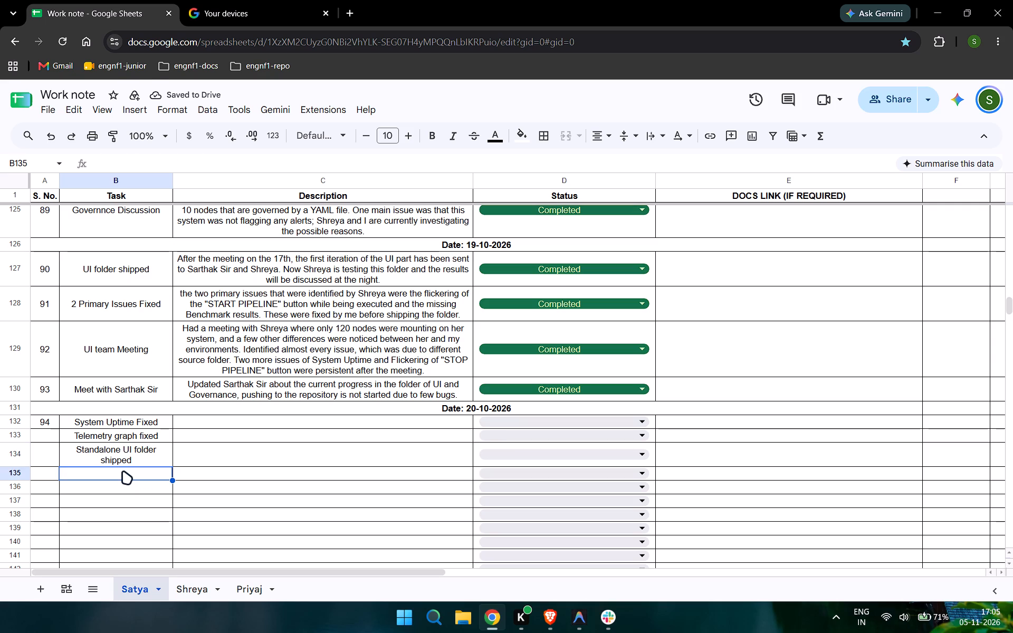
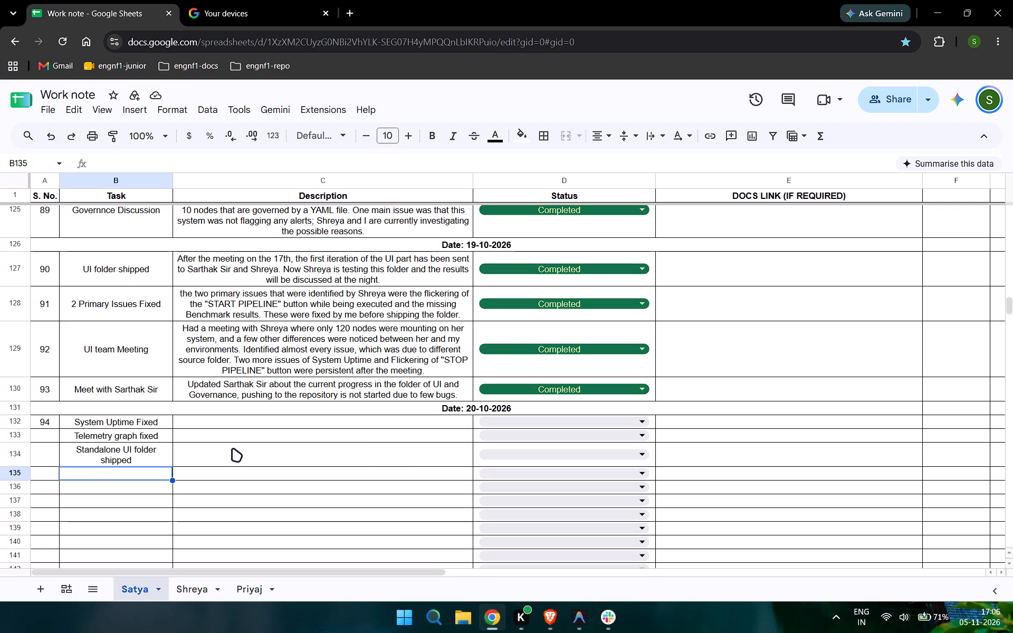
# Enter "Vercel tests" in the Task cell directly below "Standalone UI folder shipped".
pyautogui.doubleClick(116, 473)
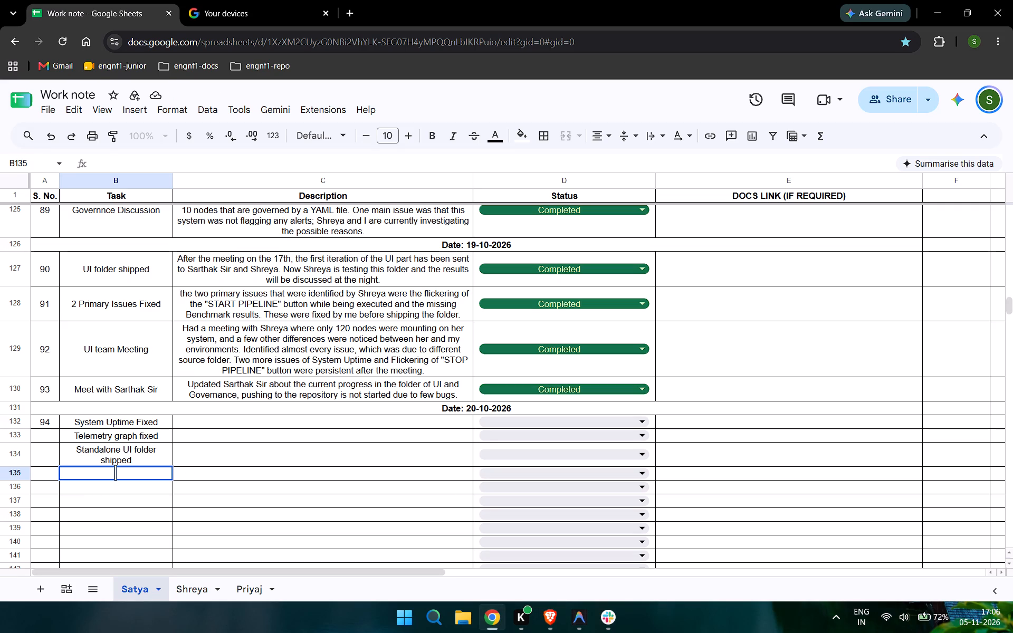
pyautogui.write('Vercel tests')
pyautogui.press('Right')
pyautogui.press('Right')
pyautogui.press('Right')
pyautogui.press('Return')
pyautogui.press('Right')
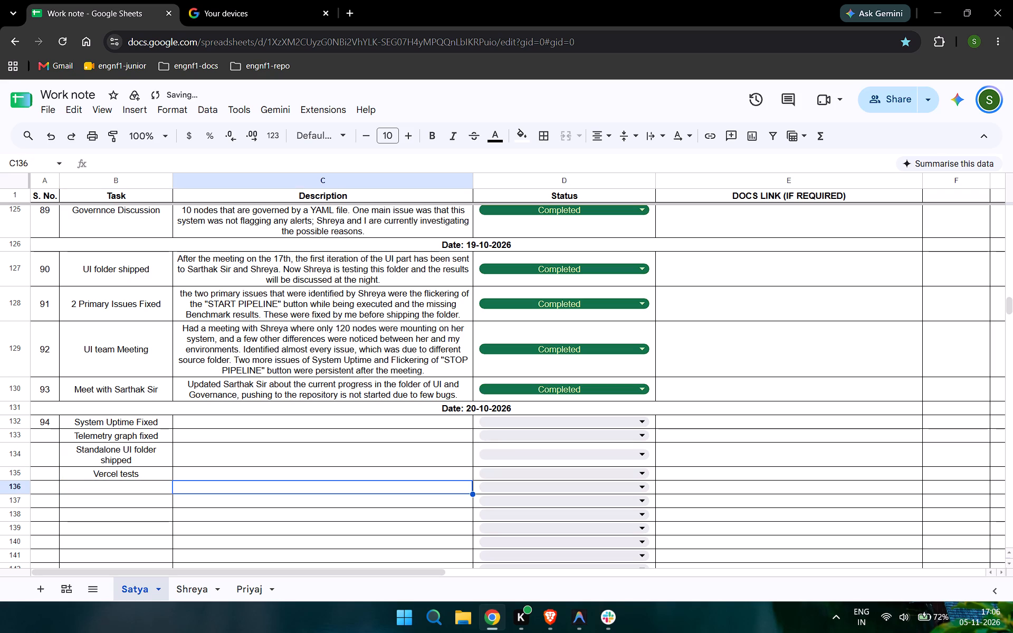
# Set the Status of all four tasks under 20-10-2026, from "System Uptime Fixed" to "Vercel tests", to Completed.
pyautogui.click(567, 421)
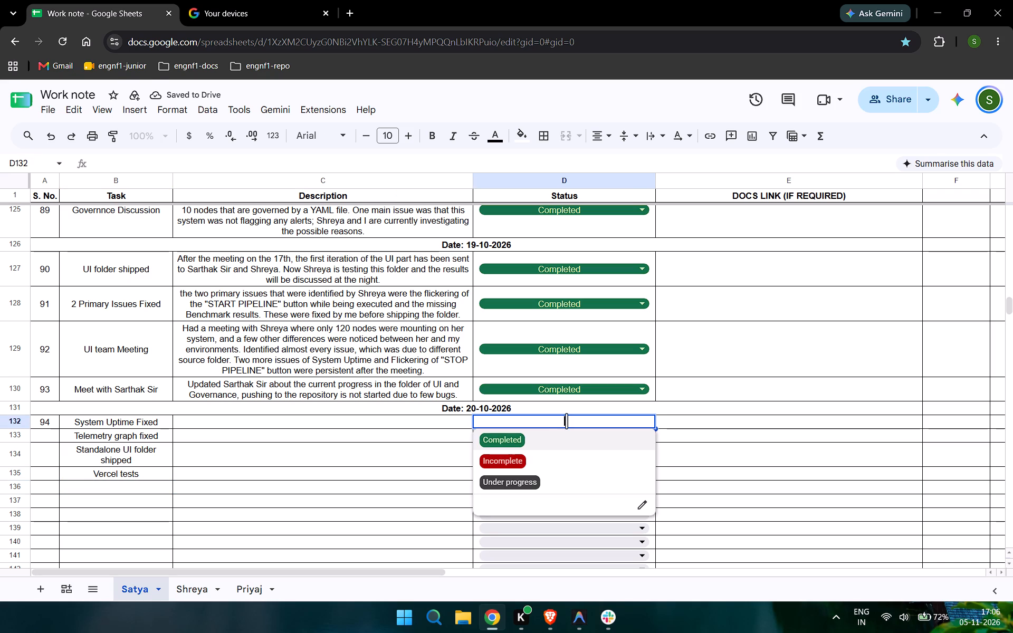
pyautogui.click(559, 433)
pyautogui.click(559, 433)
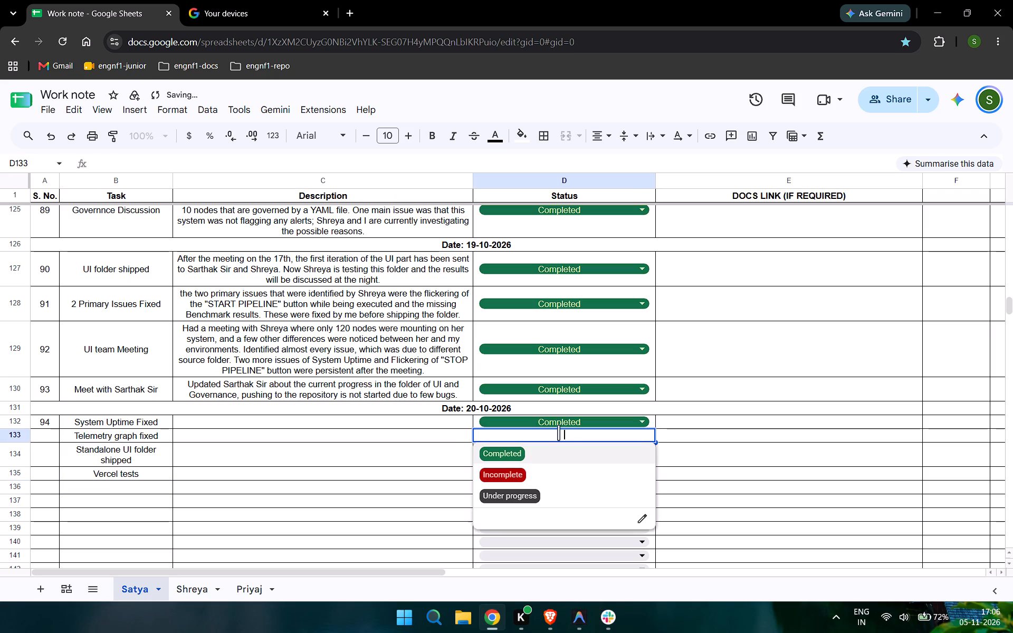
pyautogui.click(549, 454)
pyautogui.click(554, 455)
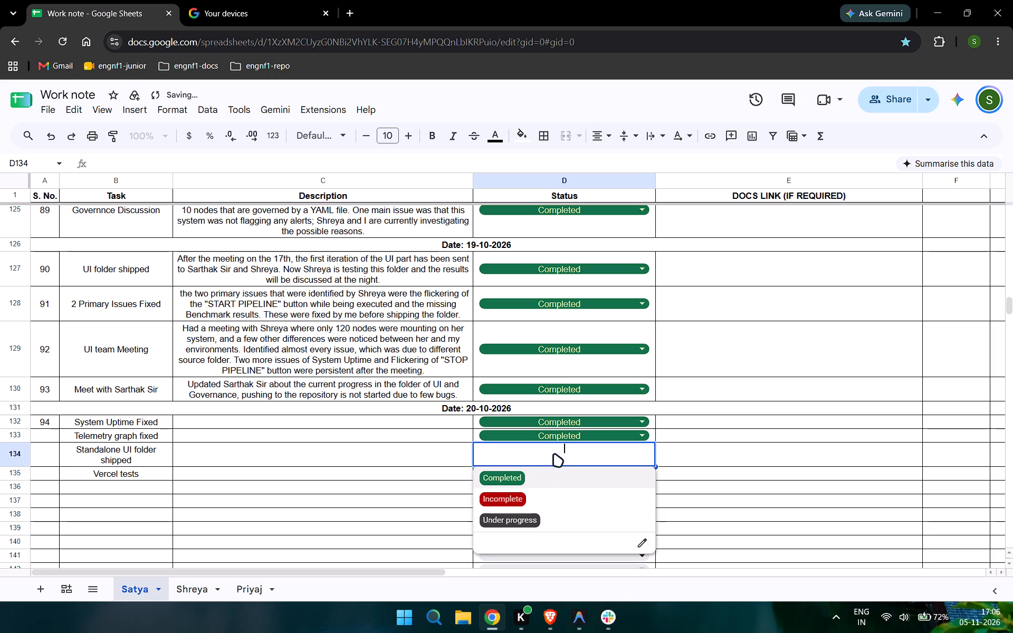
pyautogui.click(542, 484)
pyautogui.click(544, 476)
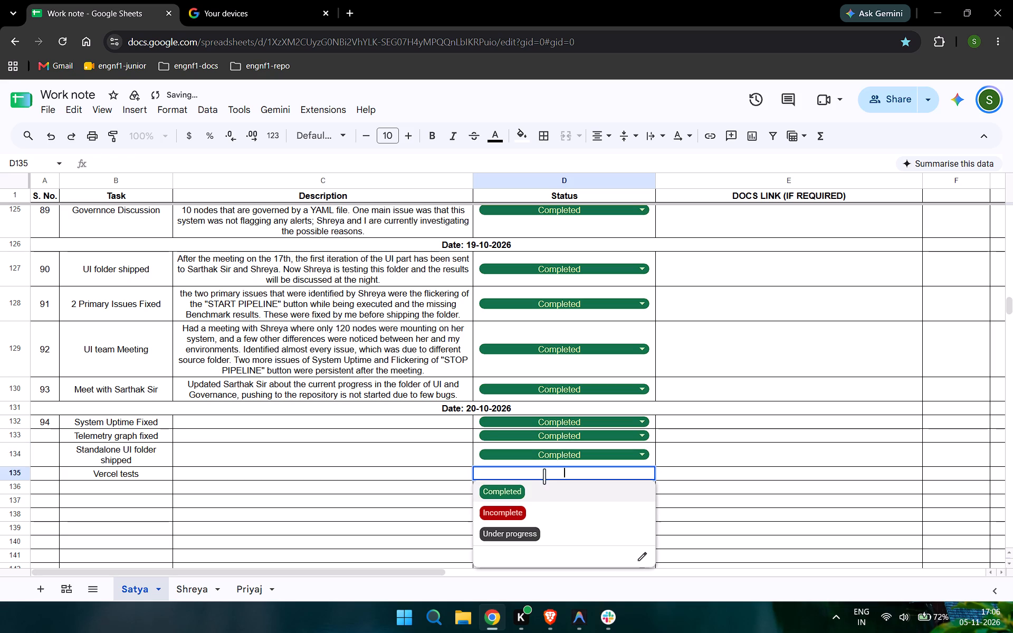
pyautogui.click(536, 494)
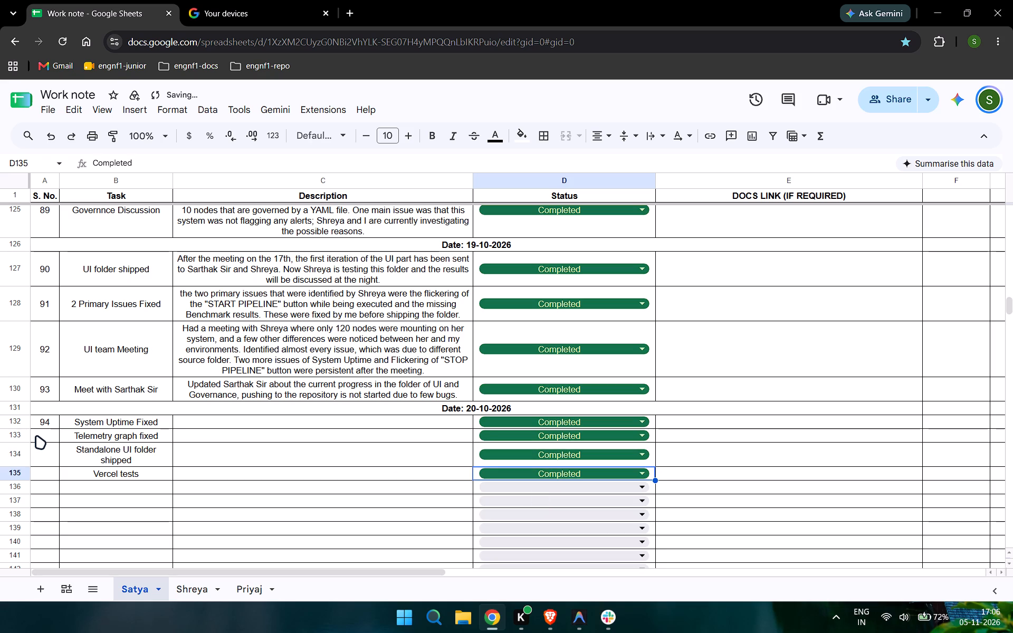
# Fill in serial numbers 95, 96 and 97 for the "Telemetry graph fixed", "Standalone UI folder shipped" and "Vercel tests" rows.
pyautogui.click(36, 437)
pyautogui.write('95')
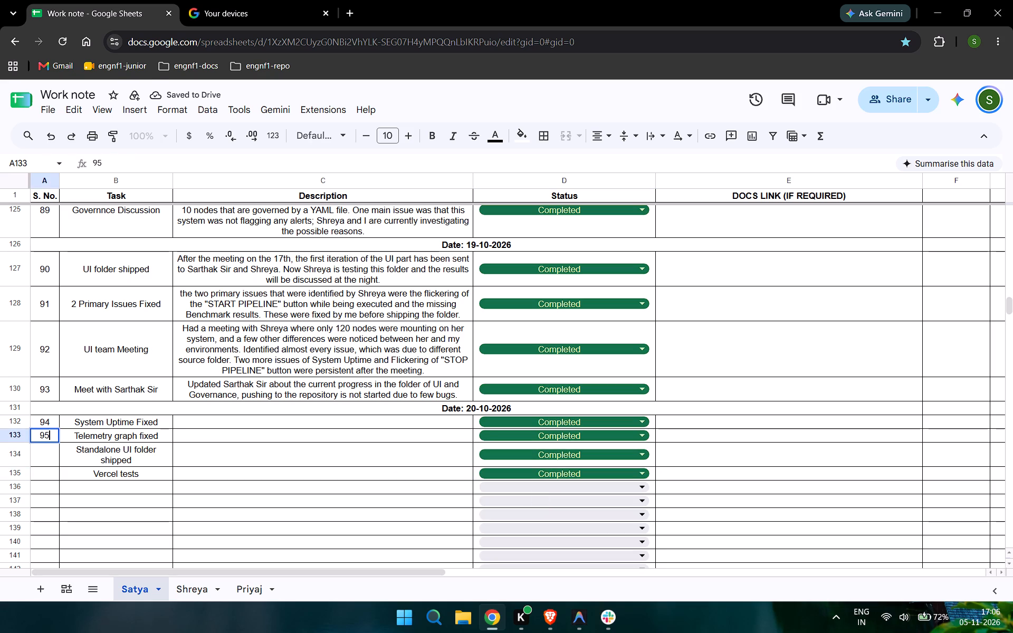
pyautogui.press('Return')
pyautogui.write('86')
pyautogui.press('Return')
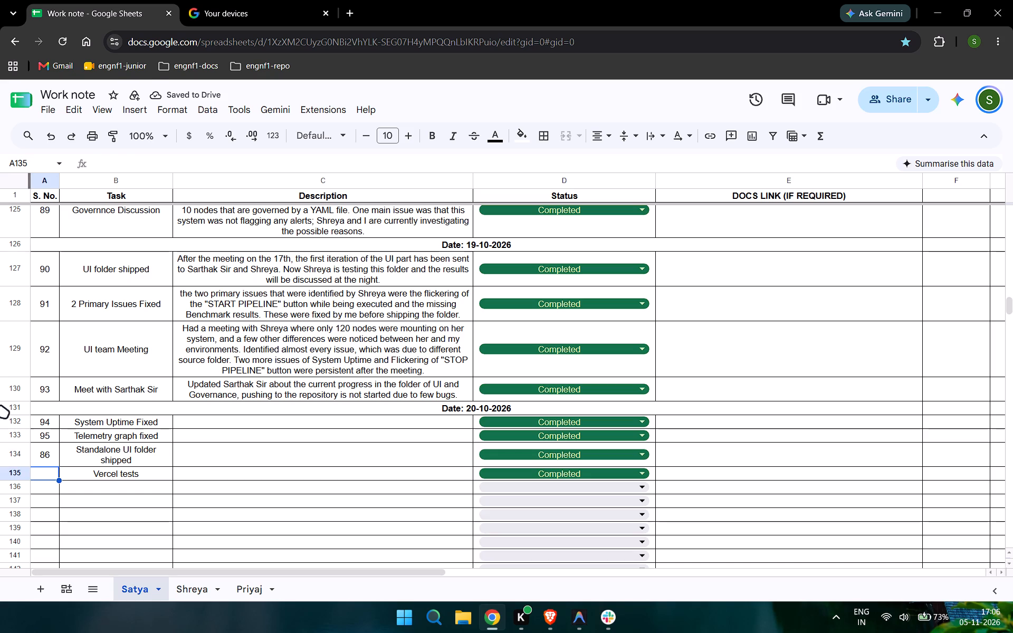
pyautogui.click(49, 457)
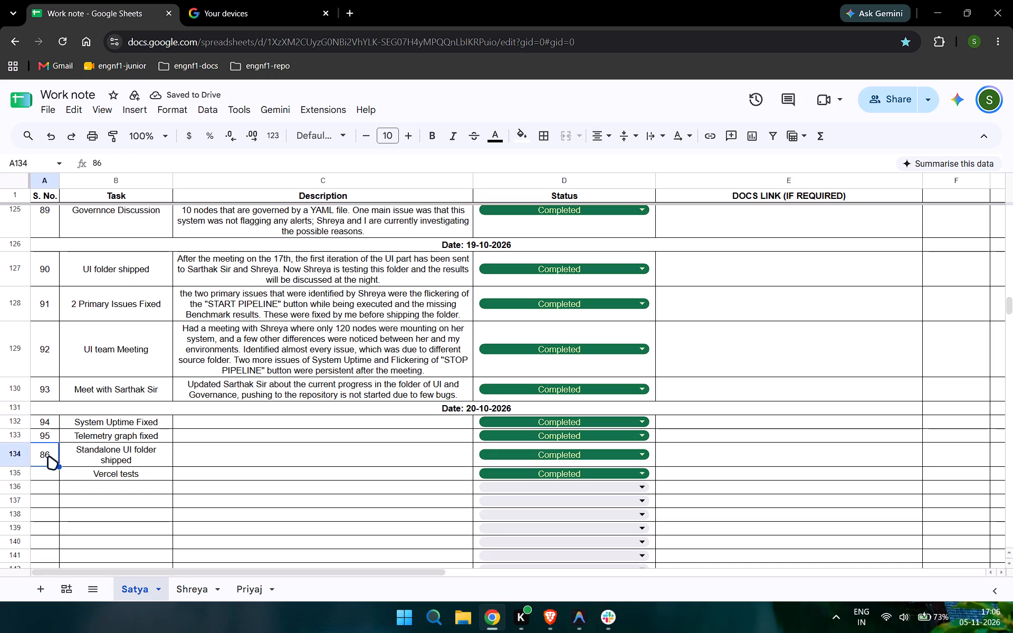
pyautogui.write('96')
pyautogui.press('Return')
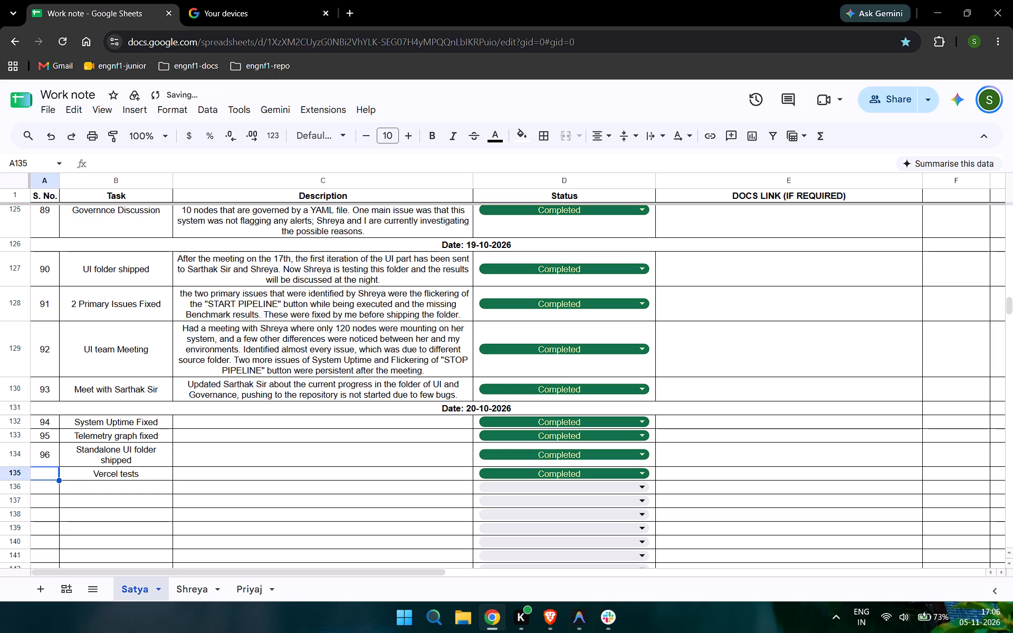
pyautogui.write('97')
pyautogui.press('Return')
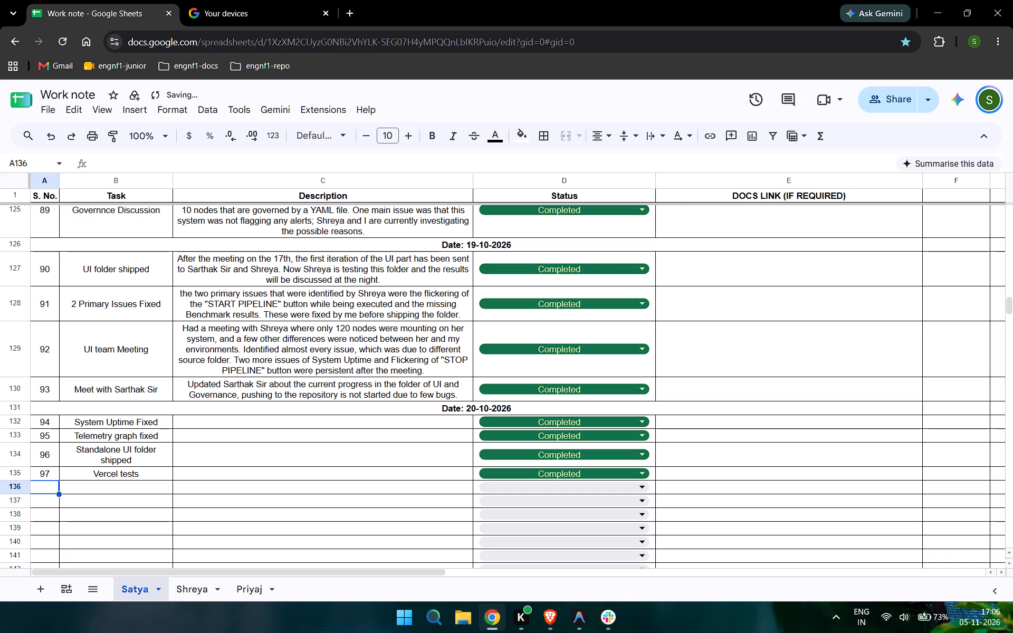
# Select the empty Description cell of the "System Uptime Fixed" task.
pyautogui.press('Right')
pyautogui.press('Right')
pyautogui.press('Up')
pyautogui.press('Up')
pyautogui.press('Up')
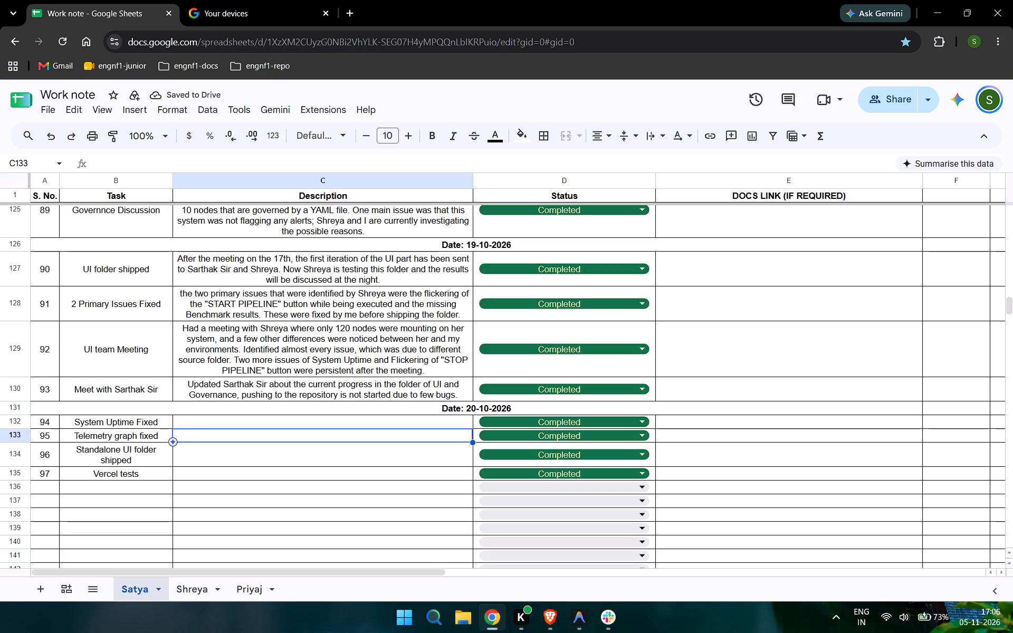
pyautogui.press('Up')
# Switch to Brave, where the "Warriors Honour" video is playing.
pyautogui.hotkey('alt', 'Tab')
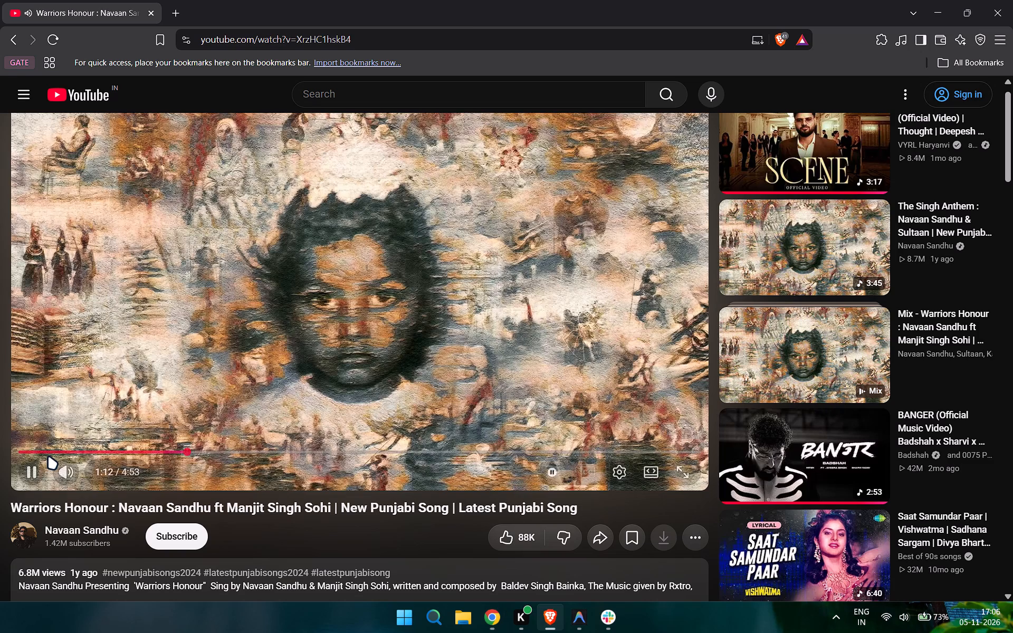
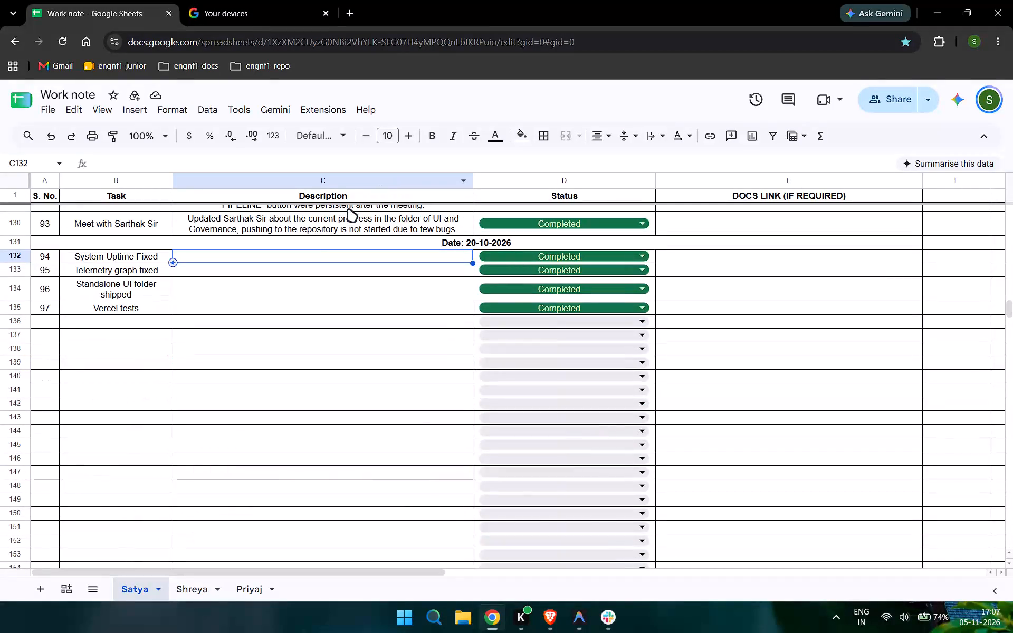
# Begin the "System Uptime Fixed" description with "The System Uptime timer was being set off as the UI was loaded, this was not desirable, changed it to".
pyautogui.doubleClick(287, 252)
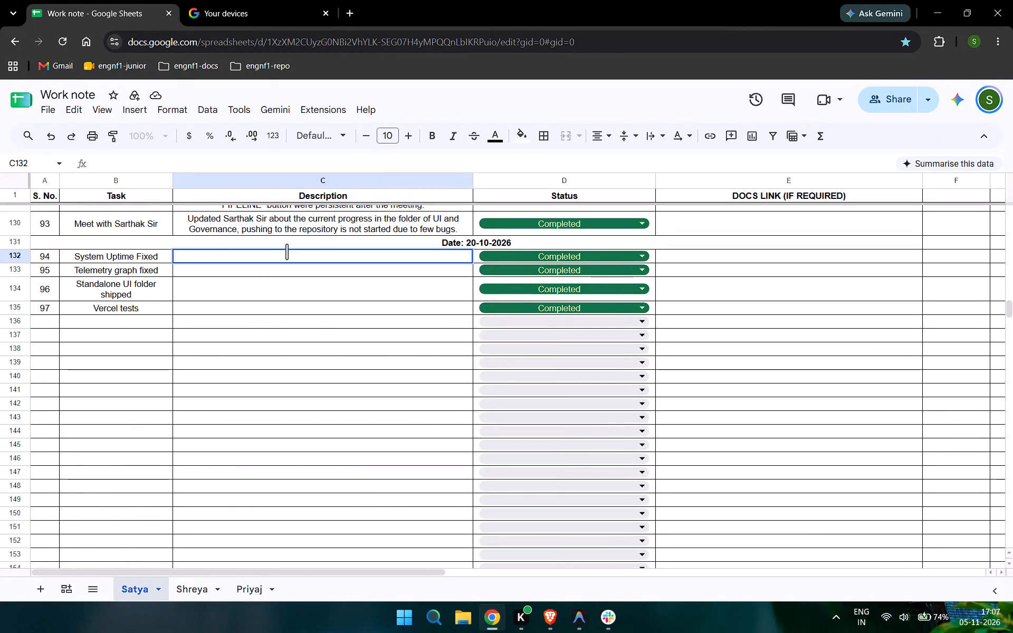
pyautogui.write('The System Y')
pyautogui.hotkey('shift', 'BackSpace')
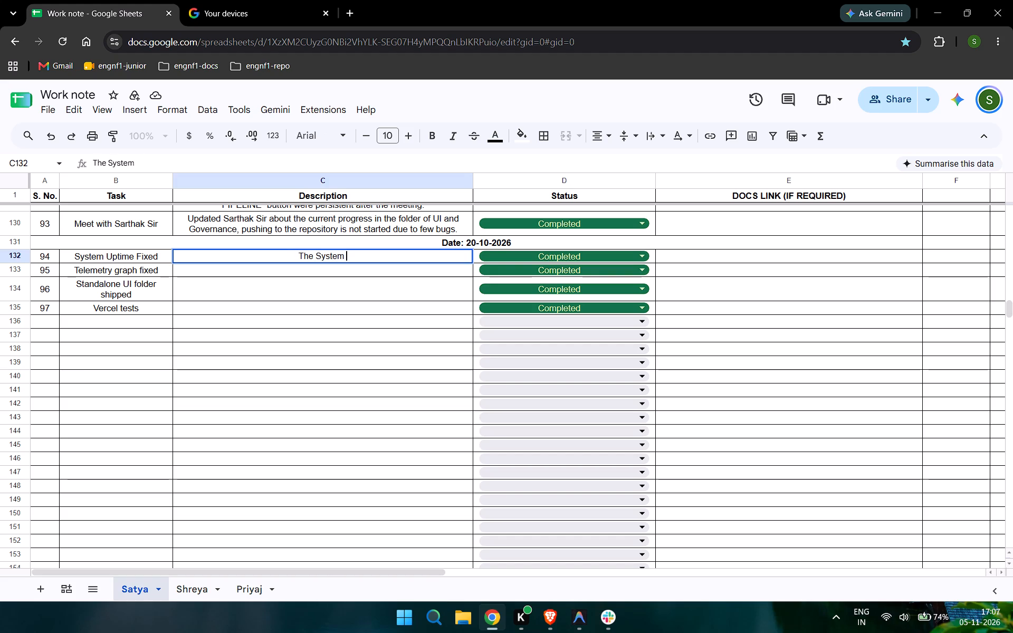
pyautogui.write('Uptime time')
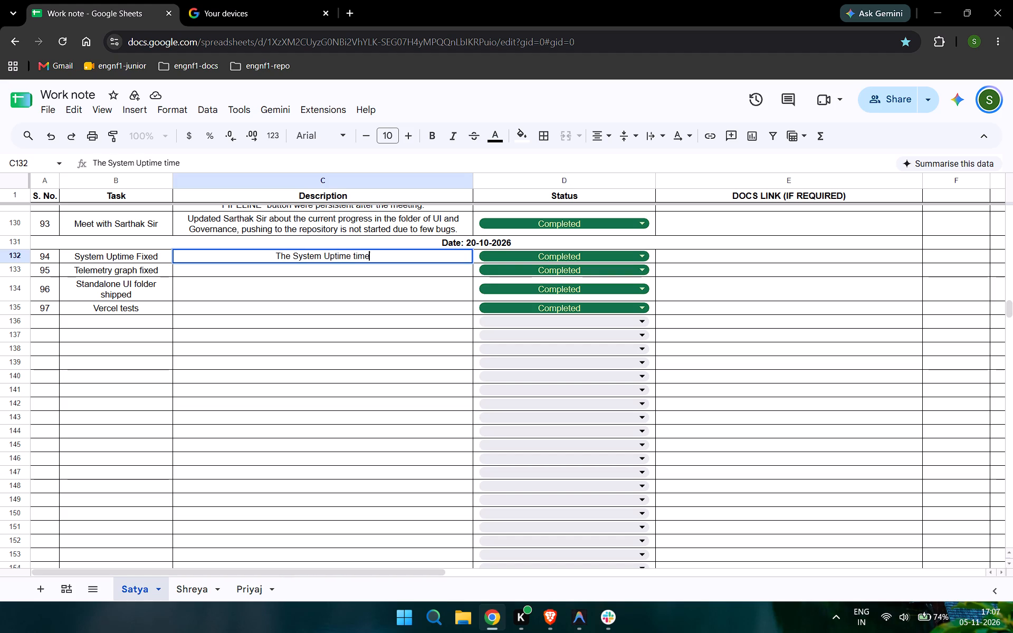
pyautogui.write('er')
pyautogui.press('BackSpace')
pyautogui.press('BackSpace')
pyautogui.write('r was being set off as the UI was loaded')
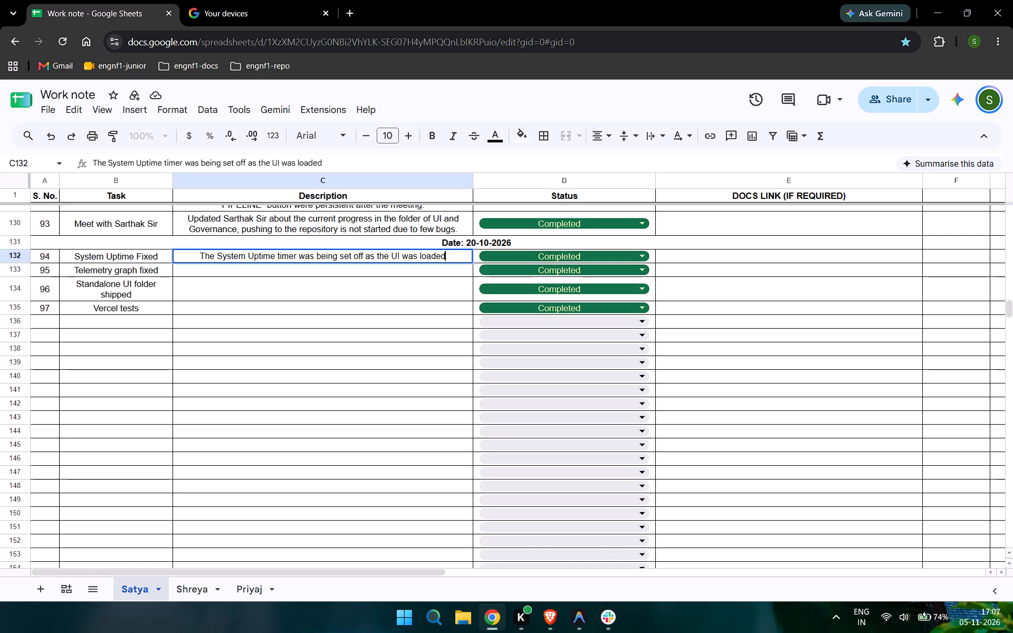
pyautogui.write(', this was not desirable, changed it to')
pyautogui.press('space')
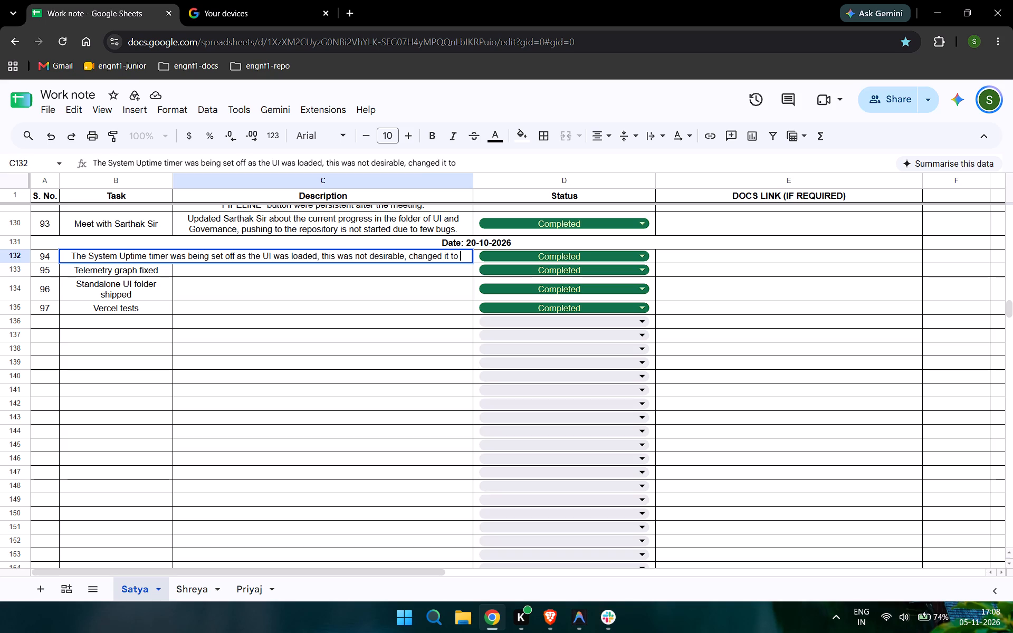
# Finish the description with "start as soon as the Pipeline was started and stops whenever we click on STOP EXECUTION.".
pyautogui.write('start as soon as the Pi')
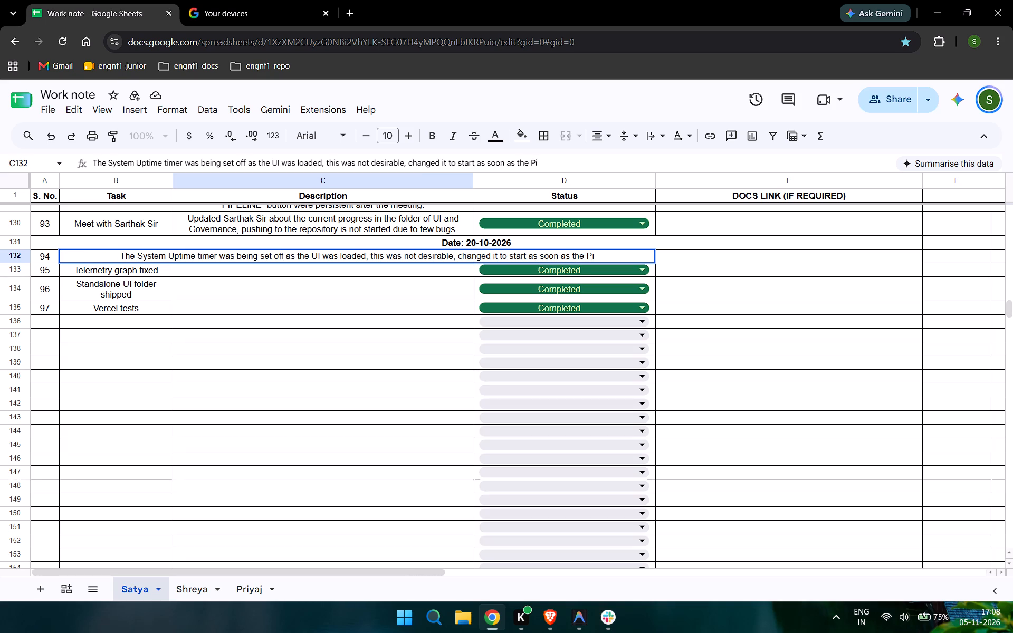
pyautogui.write('peline was started and')
pyautogui.press('space')
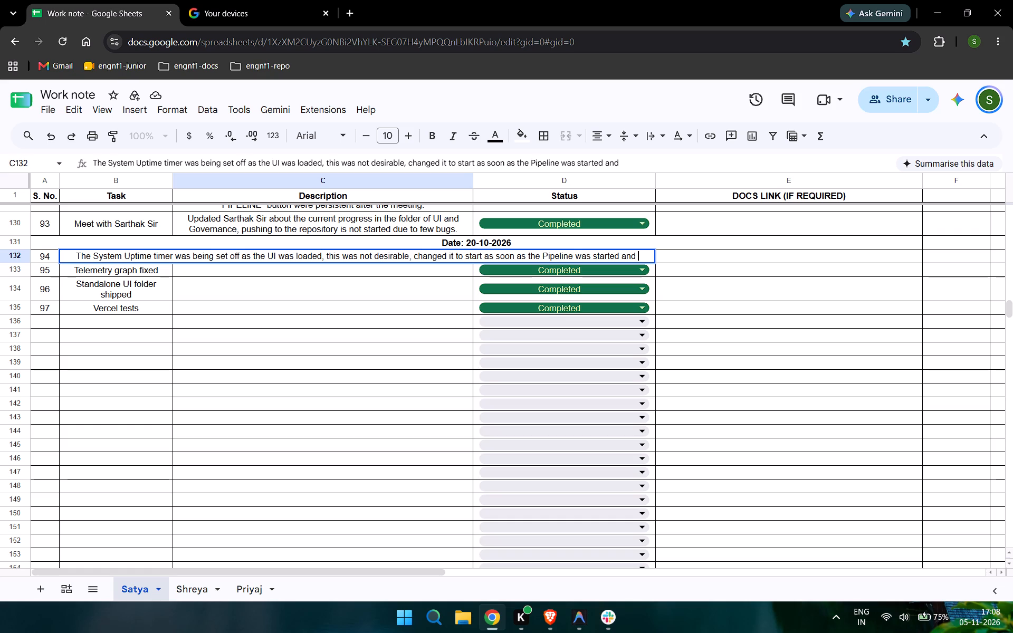
pyautogui.press('s')
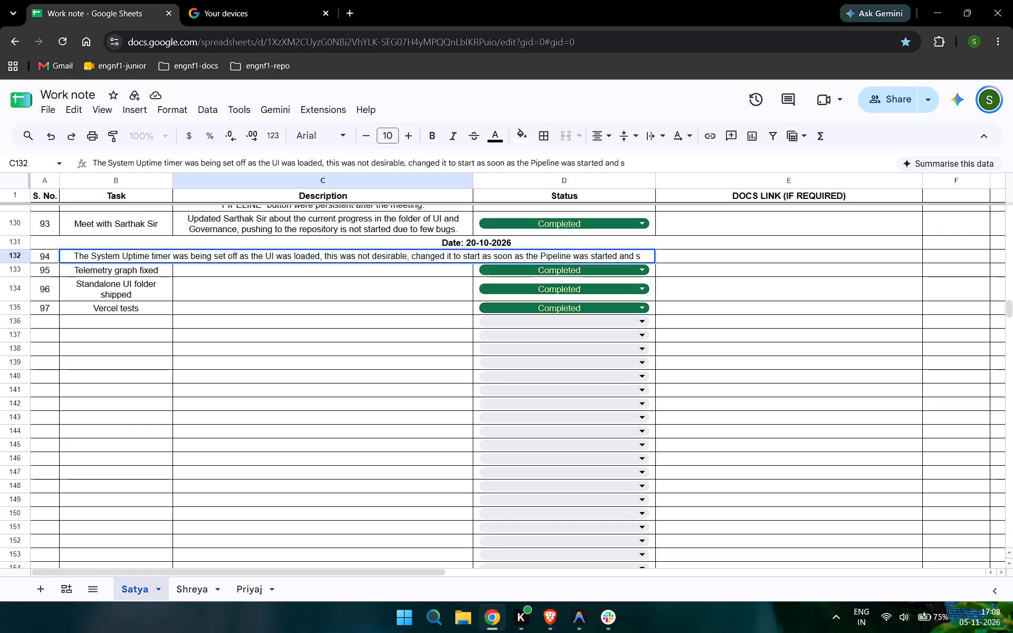
pyautogui.write('tops whenever we cl')
pyautogui.write('ick on')
pyautogui.press('space')
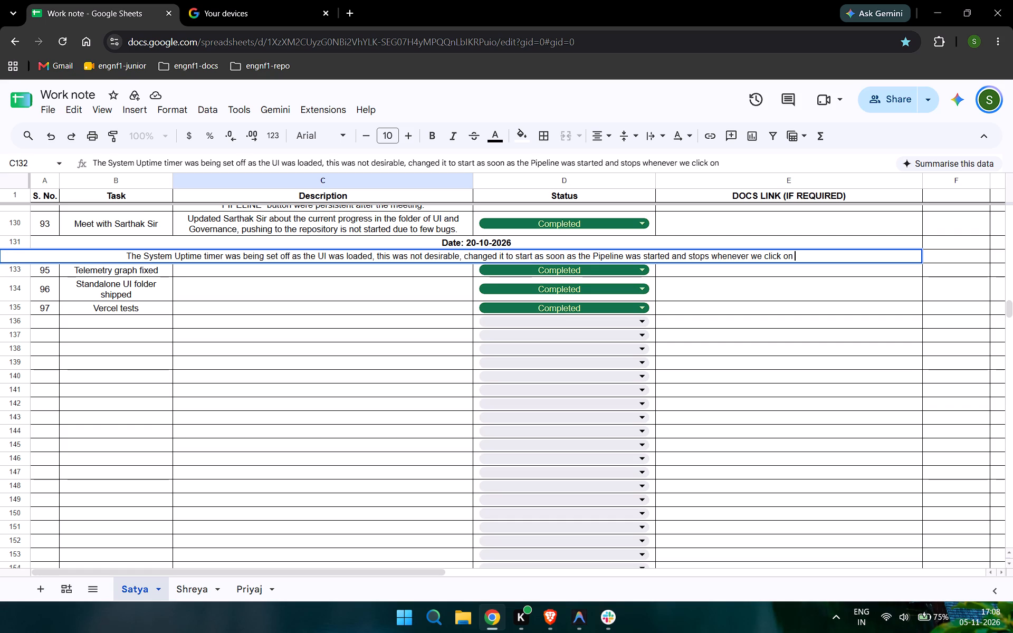
pyautogui.write('STOP EC')
pyautogui.hotkey('shift', 'BackSpace')
pyautogui.write('XEC')
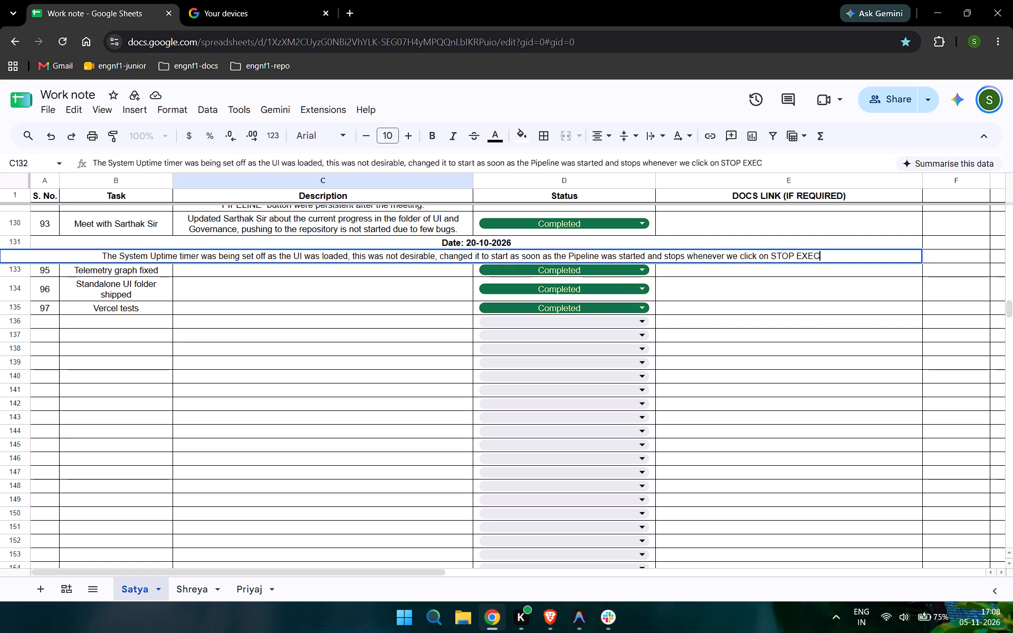
pyautogui.write('UTION.')
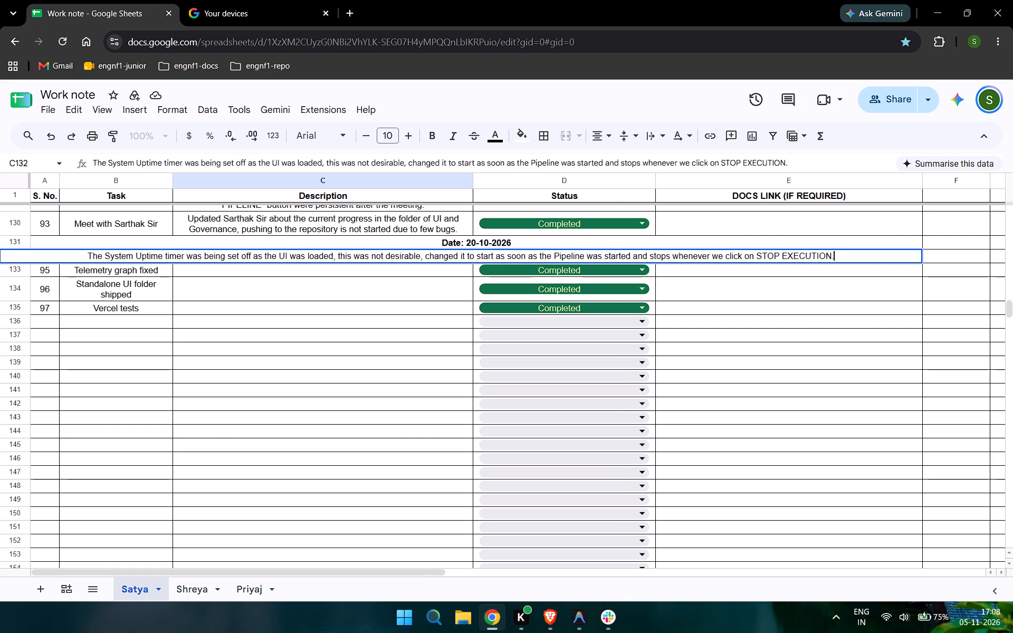
# Wrap the text in the "System Uptime Fixed" Description cell.
pyautogui.click(654, 138)
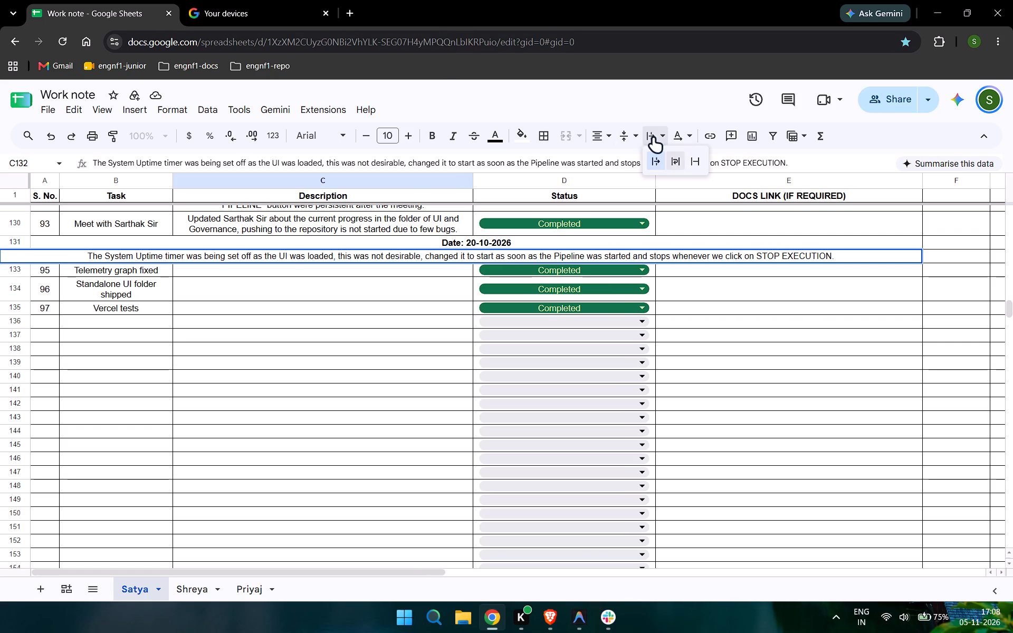
pyautogui.click(676, 155)
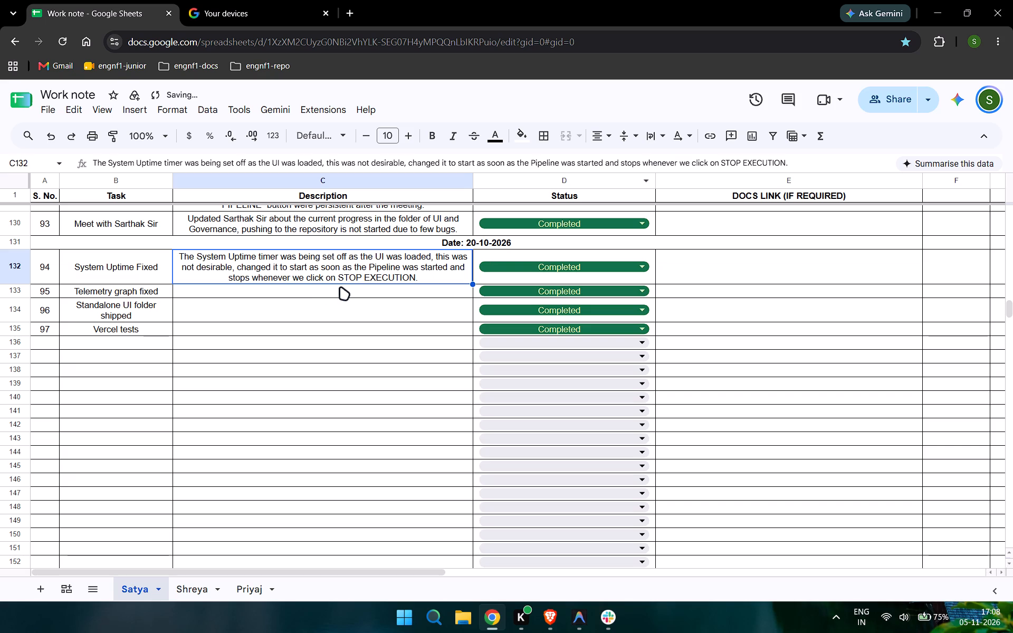
# Begin the "Telemetry graph fixed" description with "Earlier, the telemetry graph in the overview tab was also static and not responsive as per the alerts recieved over time,".
pyautogui.click(323, 290)
pyautogui.doubleClick(323, 290)
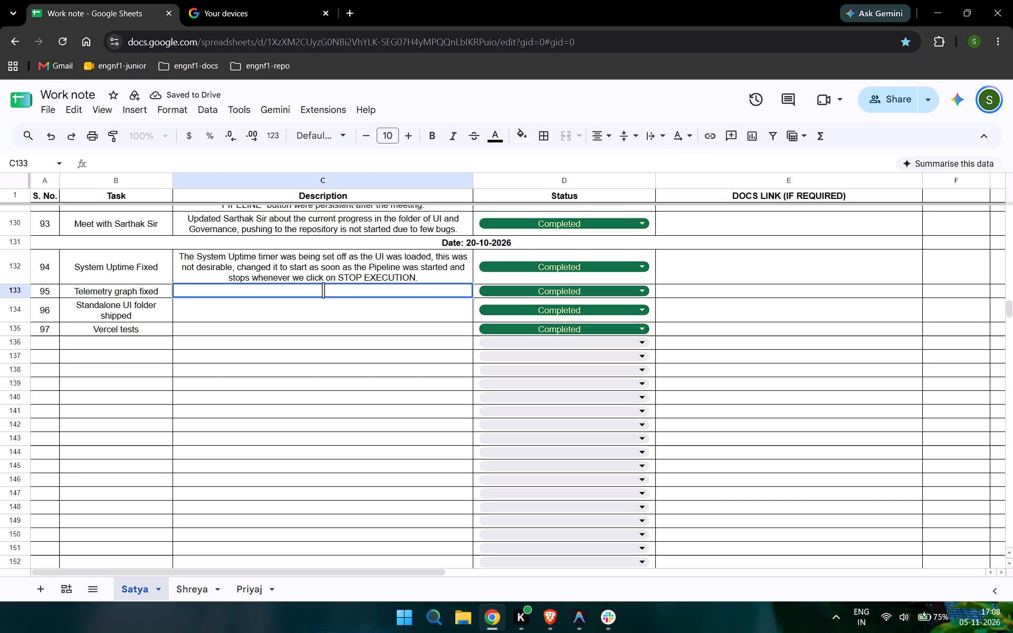
pyautogui.write('Earlier, the')
pyautogui.press('space')
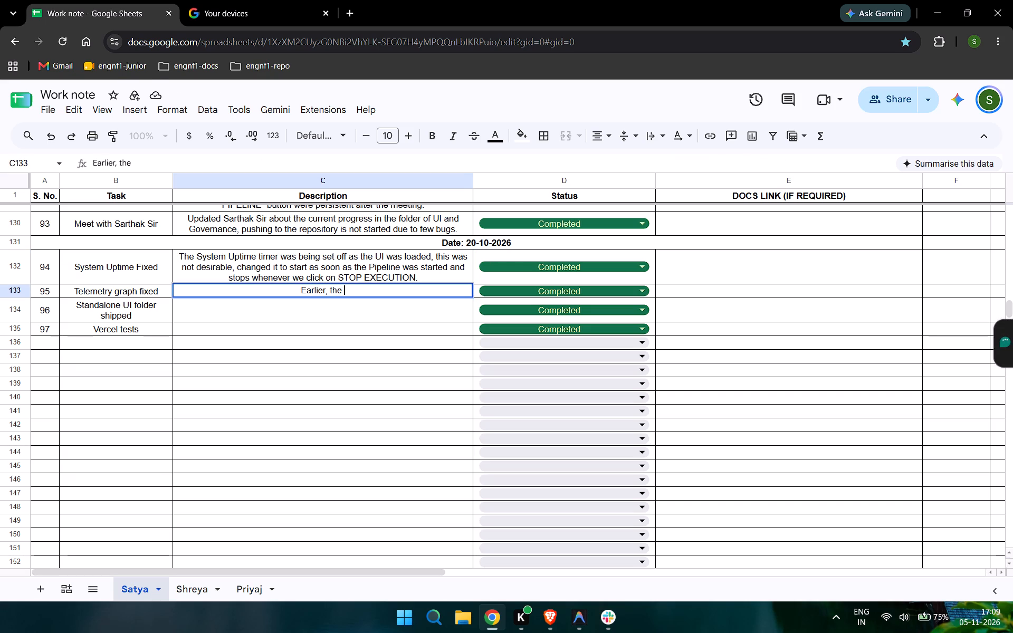
pyautogui.write('telemetry graph in the overview tab was')
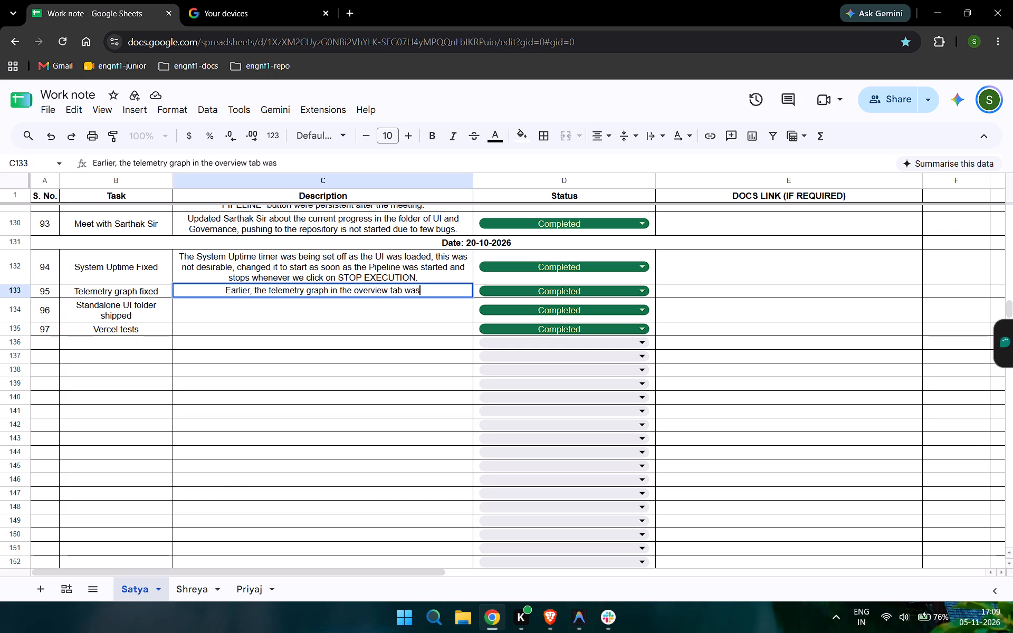
pyautogui.press('space')
pyautogui.write('also static and not rep')
pyautogui.press('BackSpace')
pyautogui.write('sponsive as per the alerts rec')
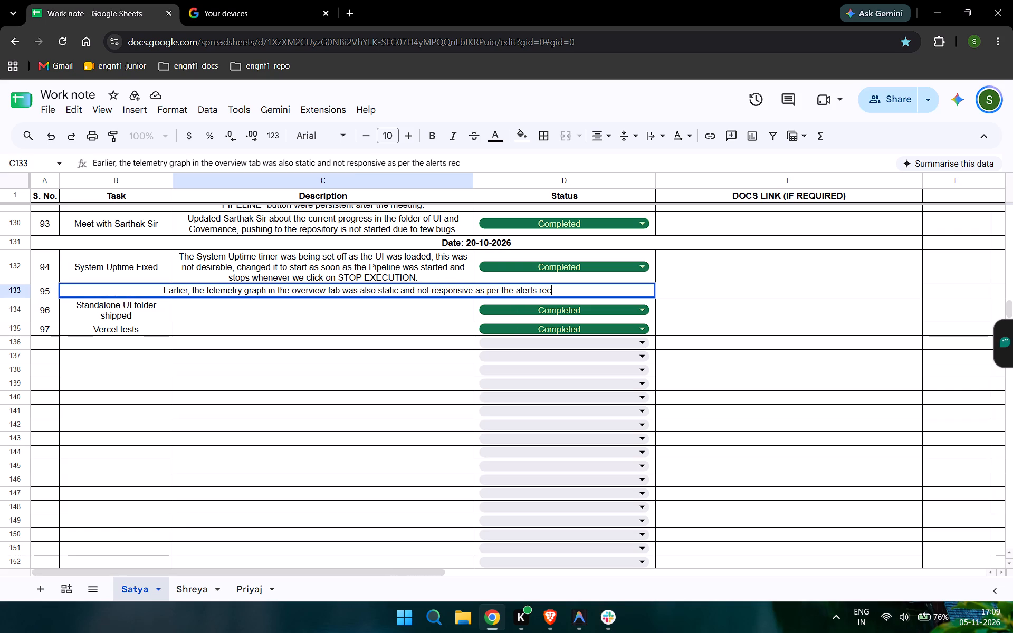
pyautogui.write('ie')
pyautogui.write('ved over time,')
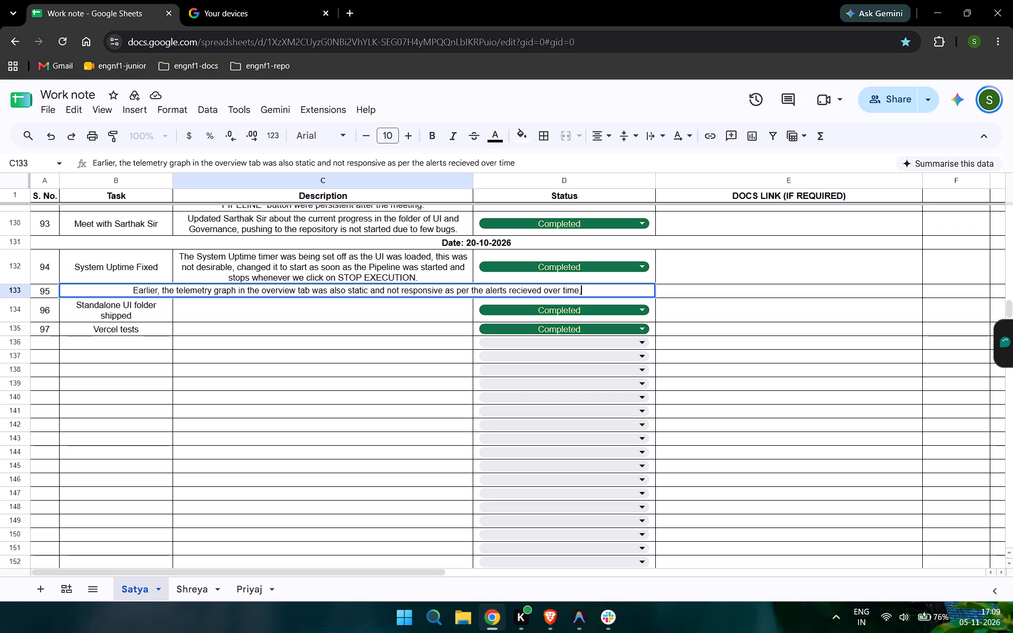
pyautogui.press('space')
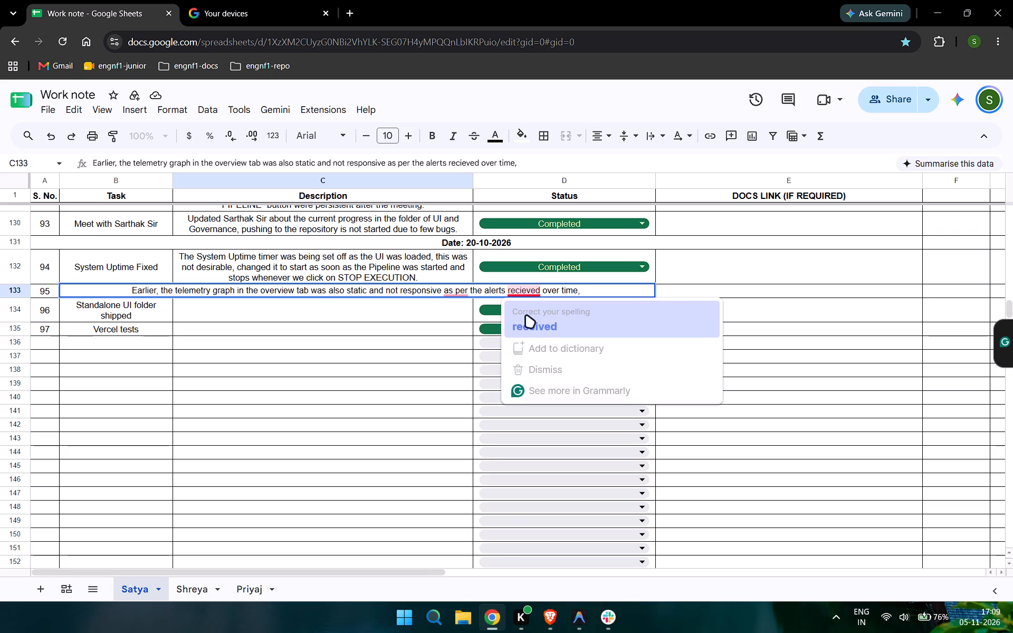
# Apply the Grammarly corrections that change "recieved" to "received" and "as per" to "to" in the telemetry graph description.
pyautogui.click(526, 316)
pyautogui.write('received')
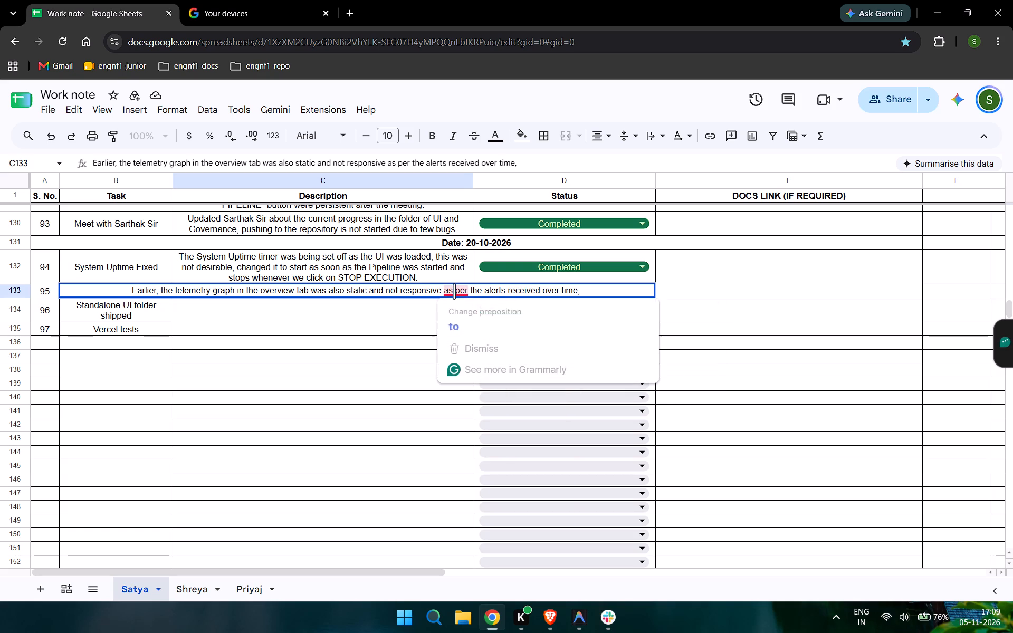
pyautogui.click(456, 314)
pyautogui.write('to')
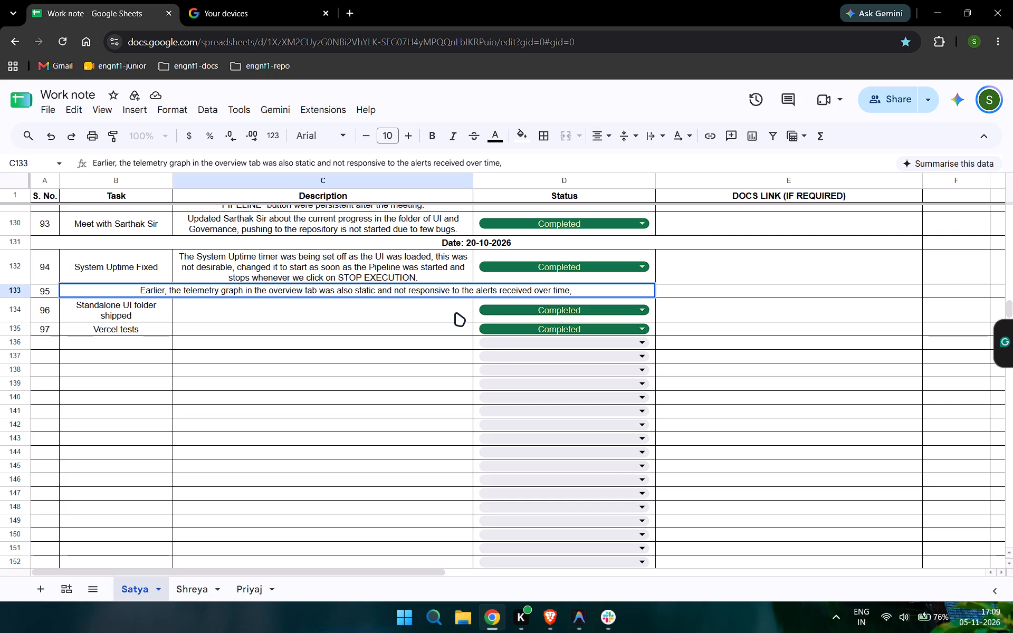
# Finish the "Telemetry graph fixed" description with "fixed this part as well and patched the whole folder.".
pyautogui.click(583, 289)
pyautogui.write('fixed this part as well and patched')
pyautogui.press('space')
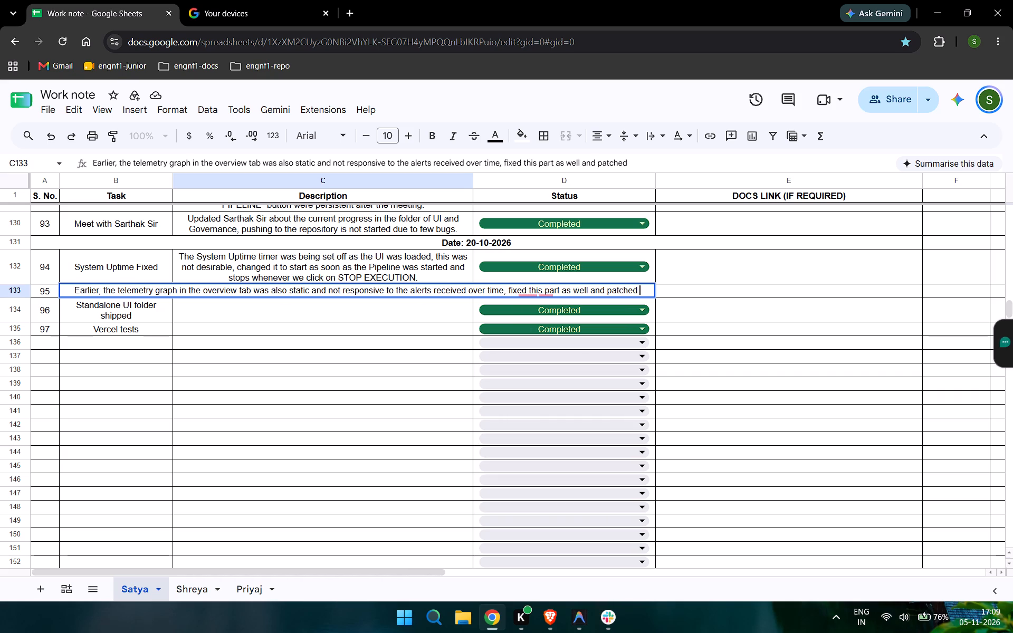
pyautogui.write('the wholw')
pyautogui.press('space')
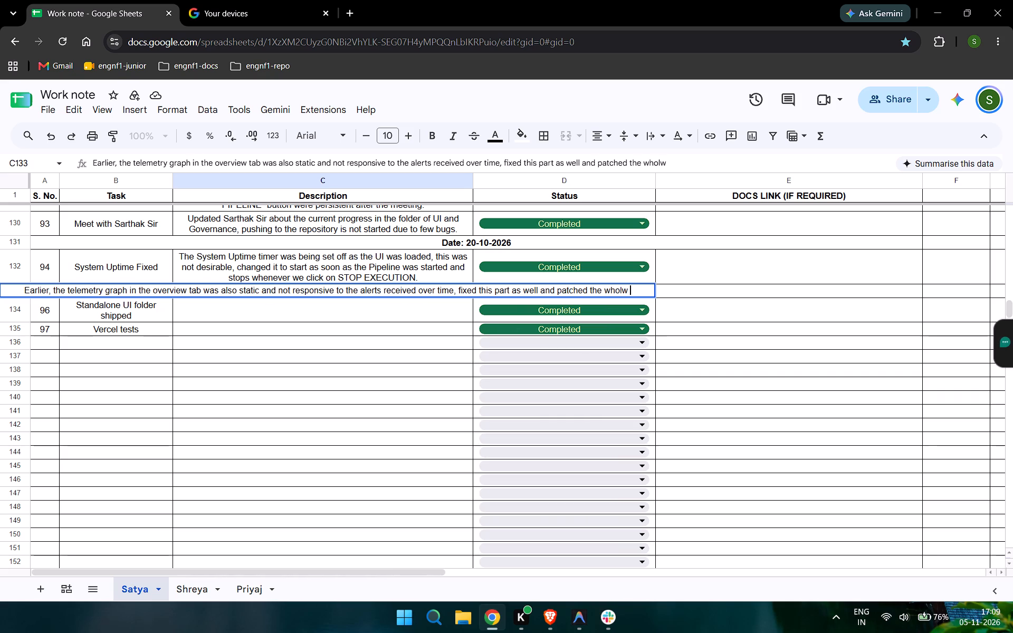
pyautogui.press('BackSpace')
pyautogui.press('BackSpace')
pyautogui.write('e folder.')
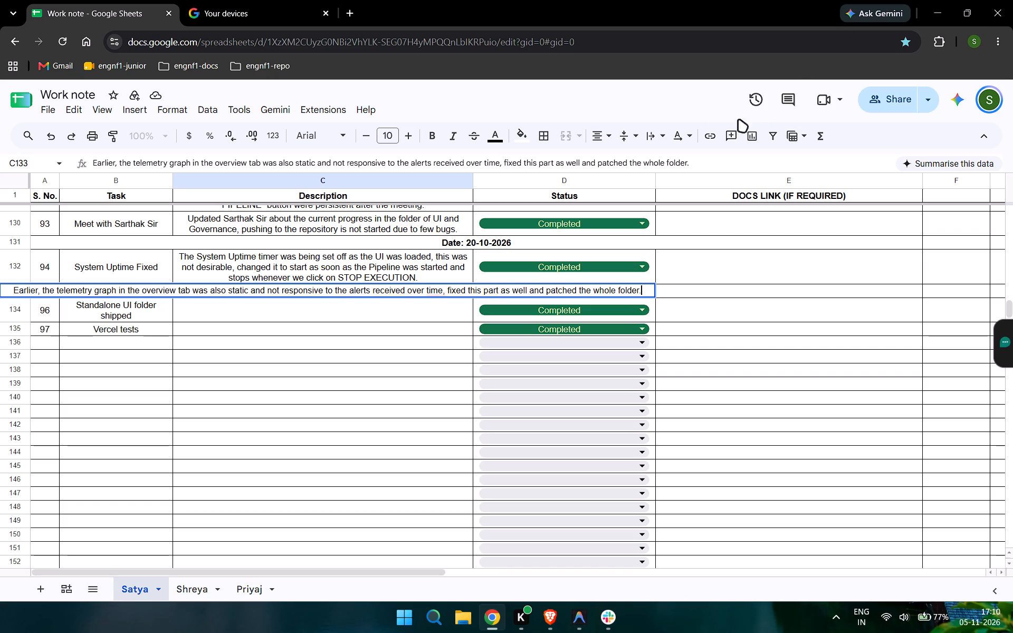
# Apply the Grammarly correction that puts a semicolon after "over time" in the telemetry graph description.
pyautogui.click(651, 139)
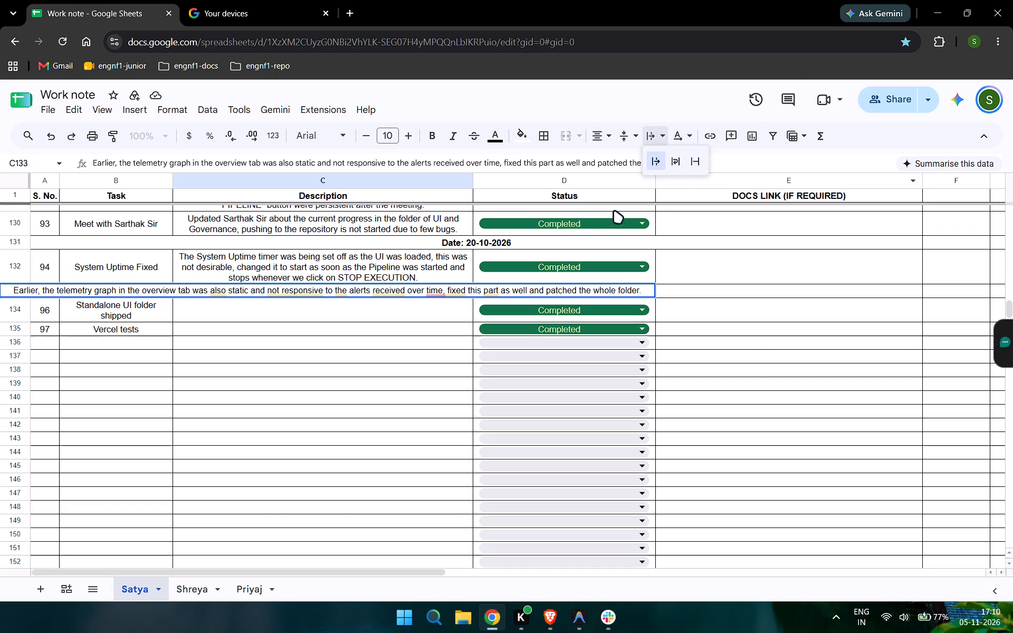
pyautogui.click(444, 316)
pyautogui.press(';')
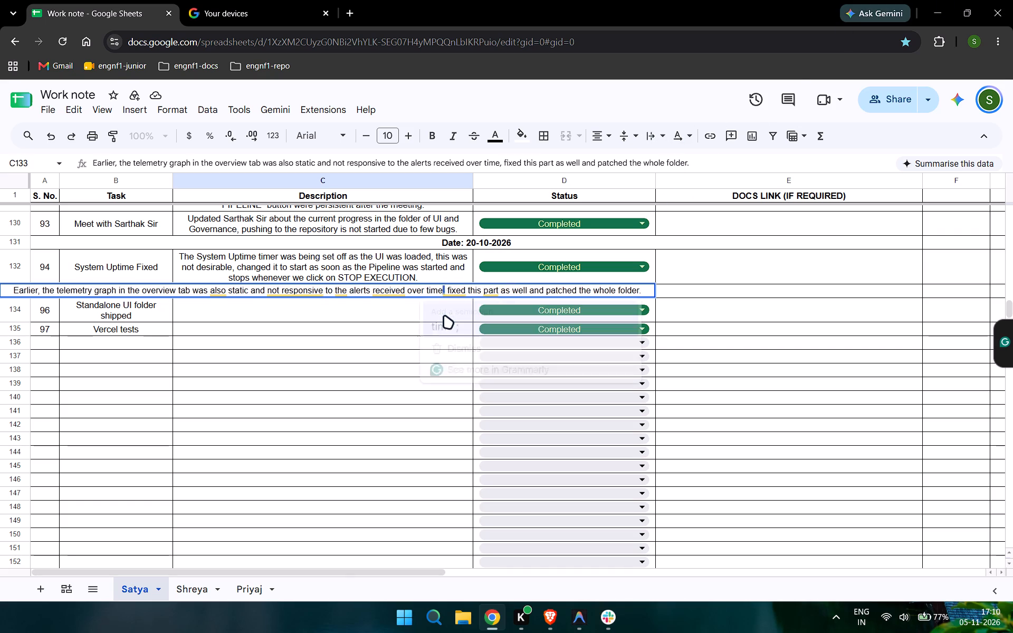
# Wrap the text in the "Telemetry graph fixed" Description cell.
pyautogui.click(653, 134)
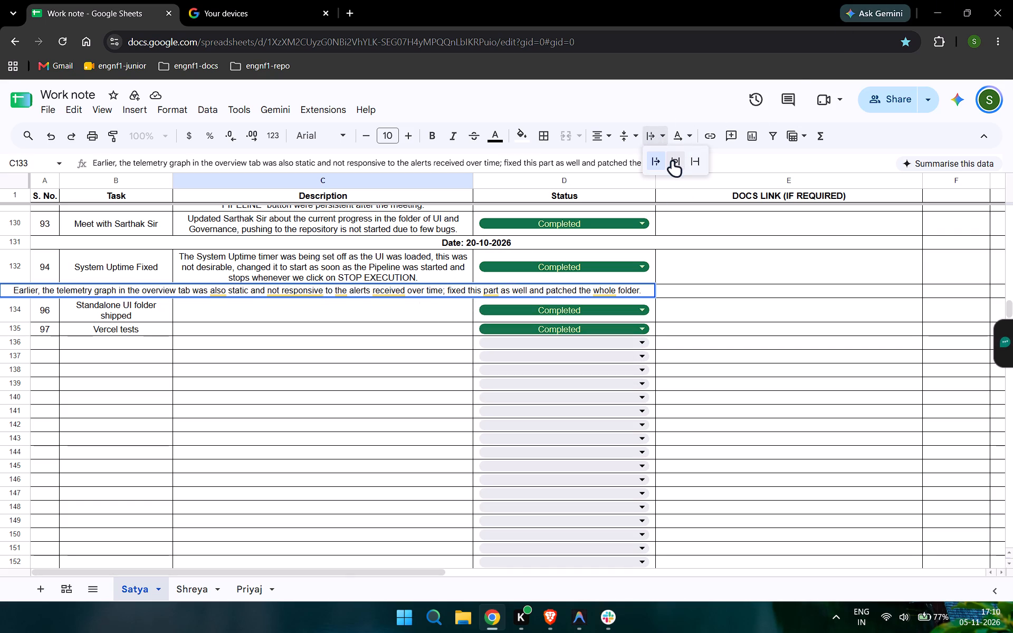
pyautogui.click(673, 161)
# Open the empty Description cell of the "Standalone UI folder shipped" task for editing.
pyautogui.click(271, 335)
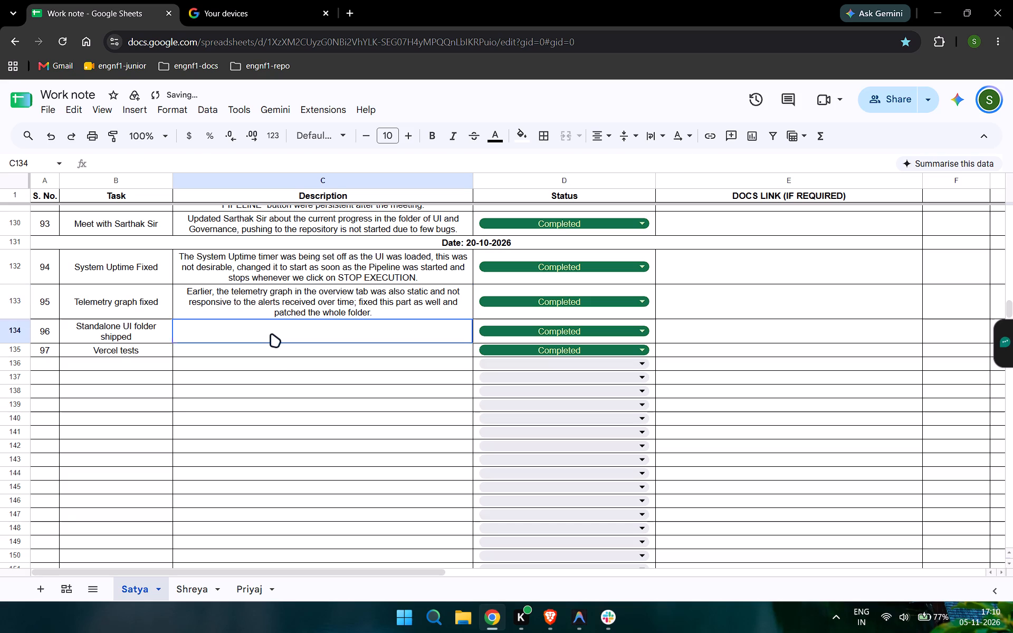
pyautogui.doubleClick(271, 335)
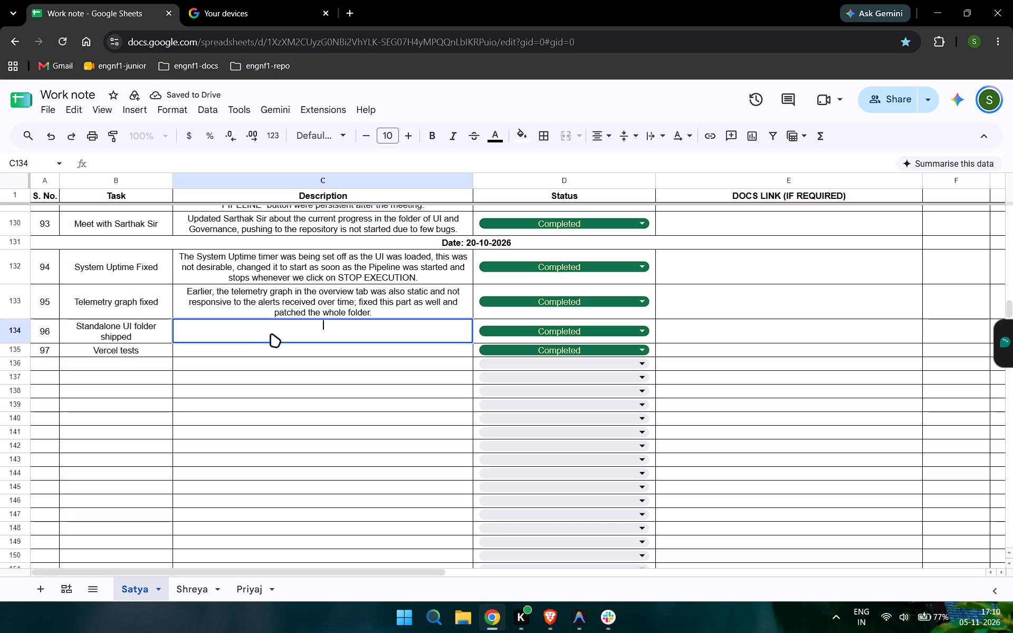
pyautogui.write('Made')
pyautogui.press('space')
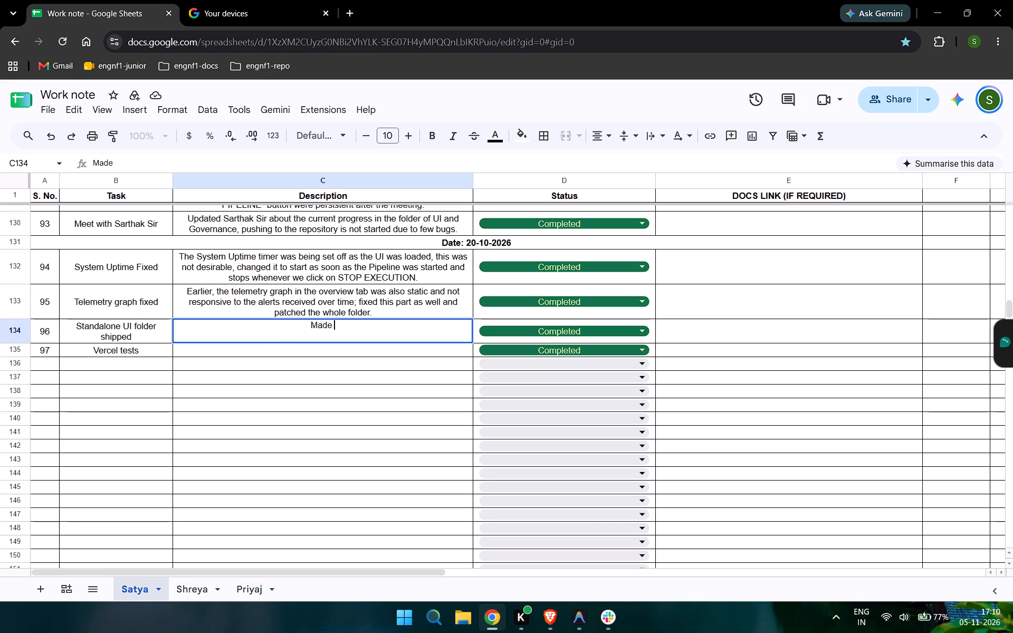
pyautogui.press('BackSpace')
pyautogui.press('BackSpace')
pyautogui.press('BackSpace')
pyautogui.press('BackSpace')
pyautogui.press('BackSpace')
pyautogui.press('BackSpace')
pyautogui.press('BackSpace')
# Start the "Standalone UI folder shipped" description with "Earlier, the UI folder was dependent on the two subfolders of news".
pyautogui.write('Earlier')
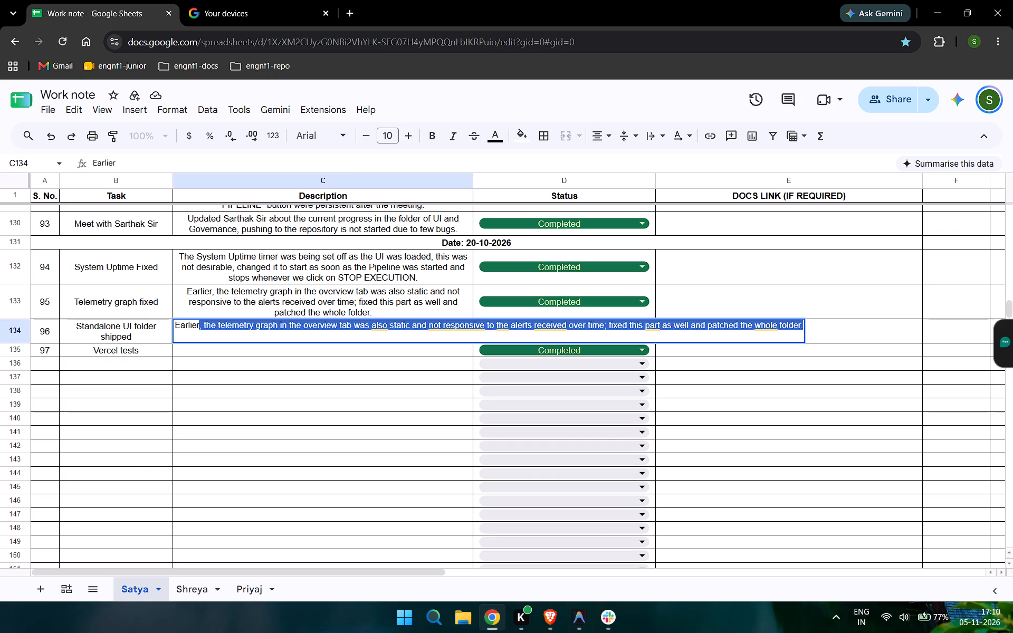
pyautogui.write(',')
pyautogui.press('space')
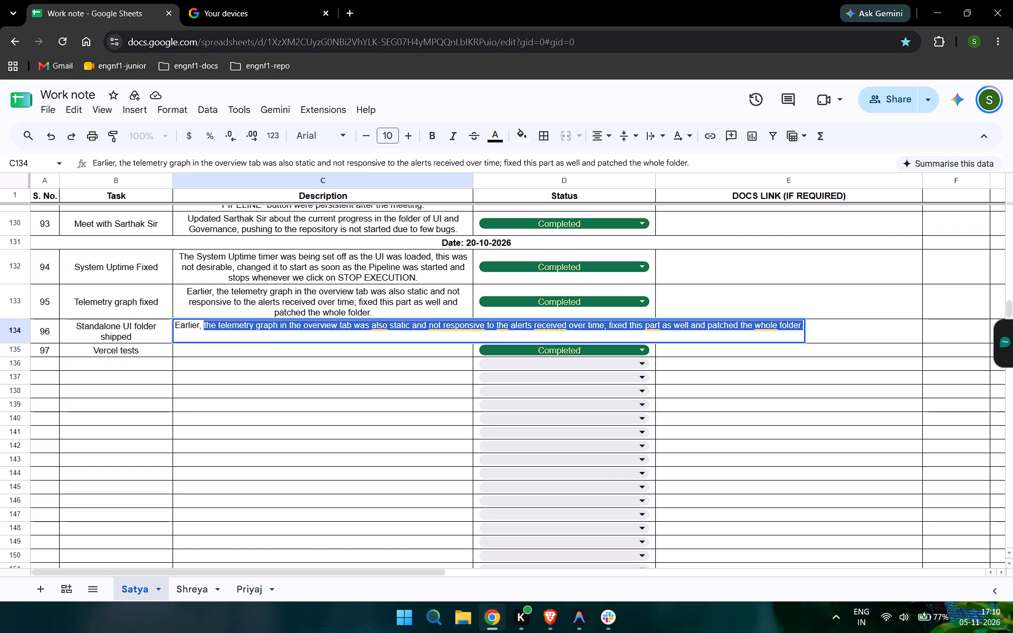
pyautogui.write('the UI folder was dependent on the two')
pyautogui.press('space')
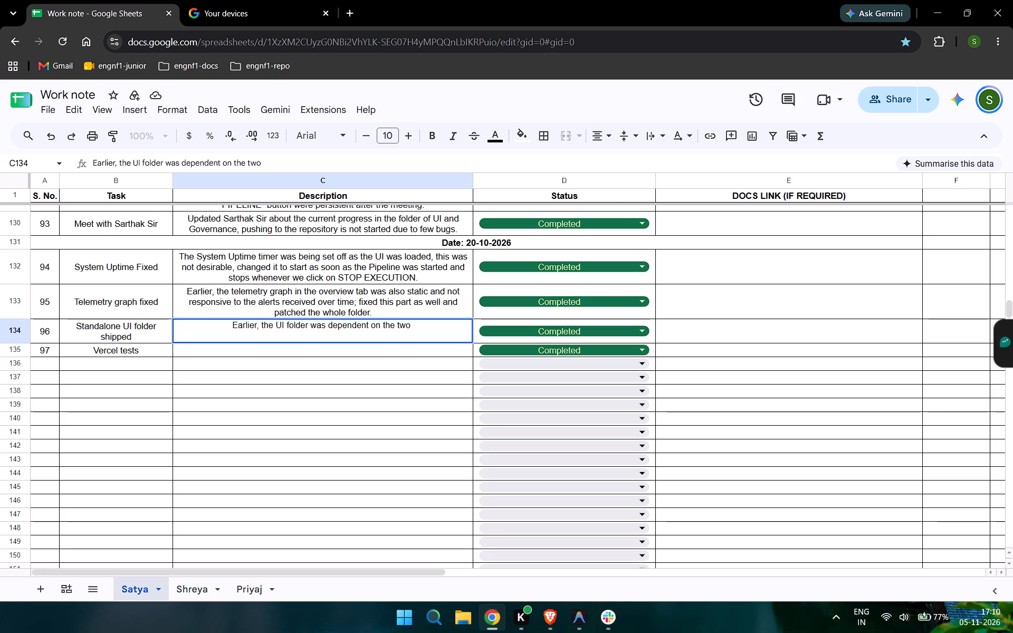
pyautogui.write('subfolders')
pyautogui.press('space')
pyautogui.write('of news')
pyautogui.hotkey('shift', '_')
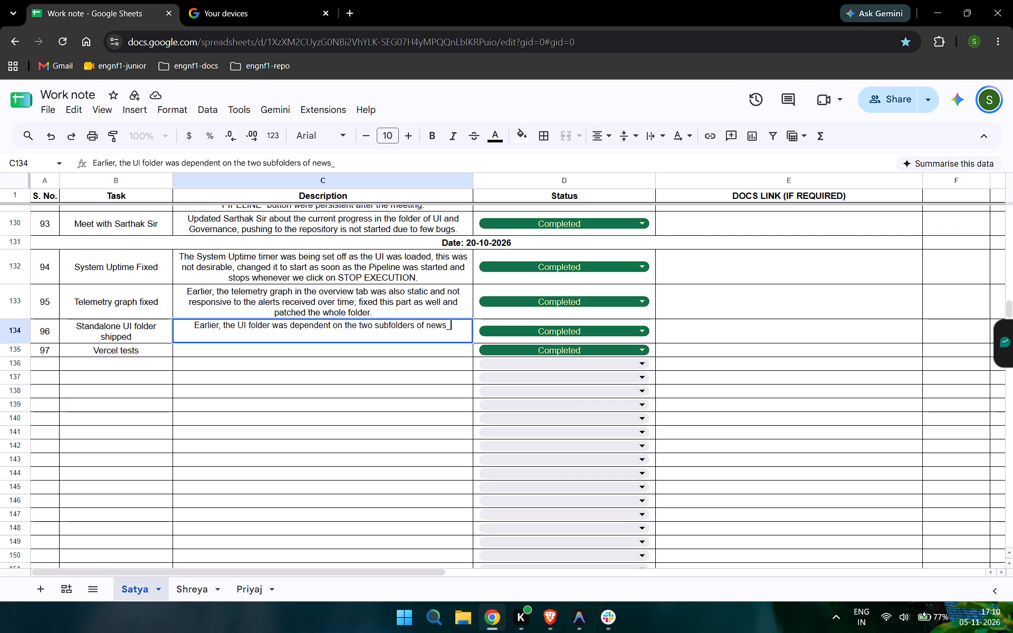
pyautogui.press('BackSpace')
pyautogui.press('space')
# Continue the UI folder description with "media and social media and was causing some errors in foreign environment".
pyautogui.write('media and social media and was causing')
pyautogui.press('space')
pyautogui.write('some errr')
pyautogui.press('BackSpace')
pyautogui.write('ors in')
pyautogui.press('space')
pyautogui.write('foreign environment')
pyautogui.press('space')
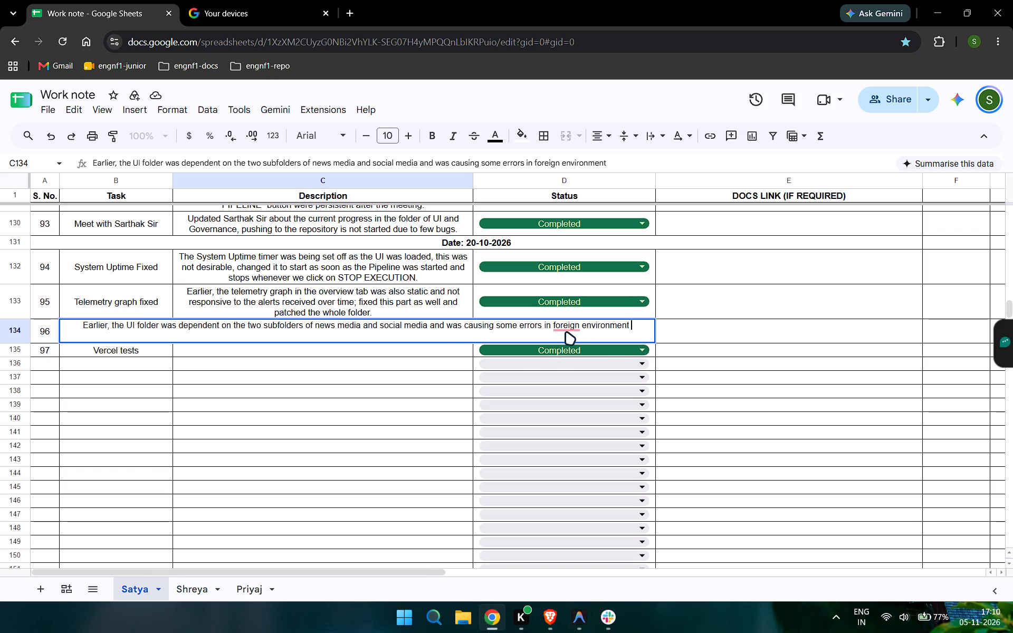
# Apply the Grammarly correction that inserts "a" before "foreign environment" in the UI folder description.
pyautogui.click(569, 347)
pyautogui.write('a')
pyautogui.press('space')
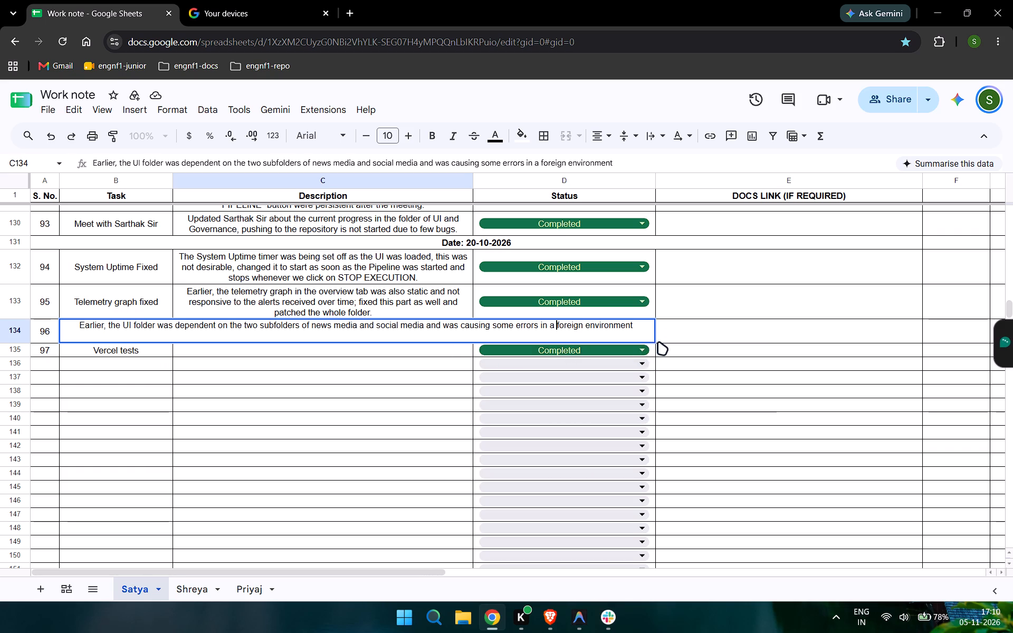
# Continue the end of the UI folder description with "execution. Copied the two root folders and also added a requirements file,".
pyautogui.click(648, 325)
pyautogui.write('execution.')
pyautogui.press('space')
pyautogui.write('Copied the two root folders and also')
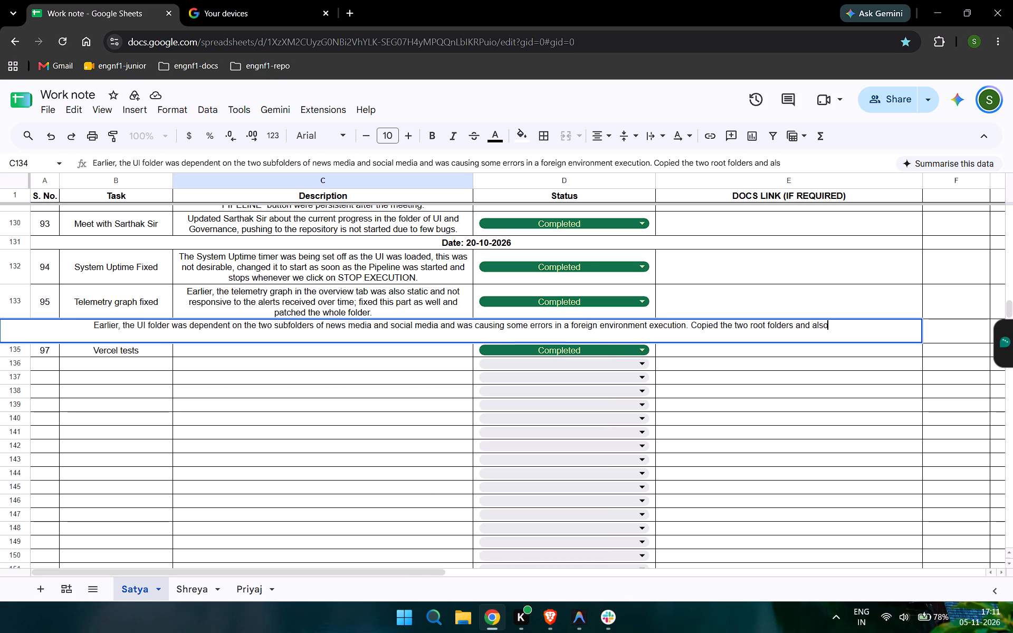
pyautogui.press('space')
pyautogui.write('added a requirements file')
pyautogui.press('space')
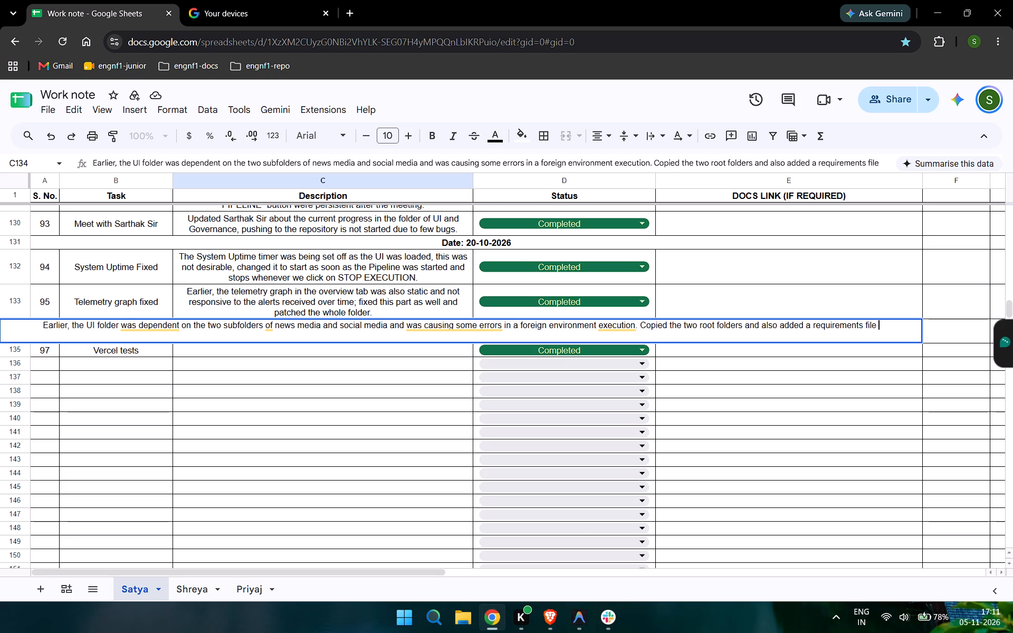
pyautogui.press('BackSpace')
pyautogui.write(',')
pyautogui.press('space')
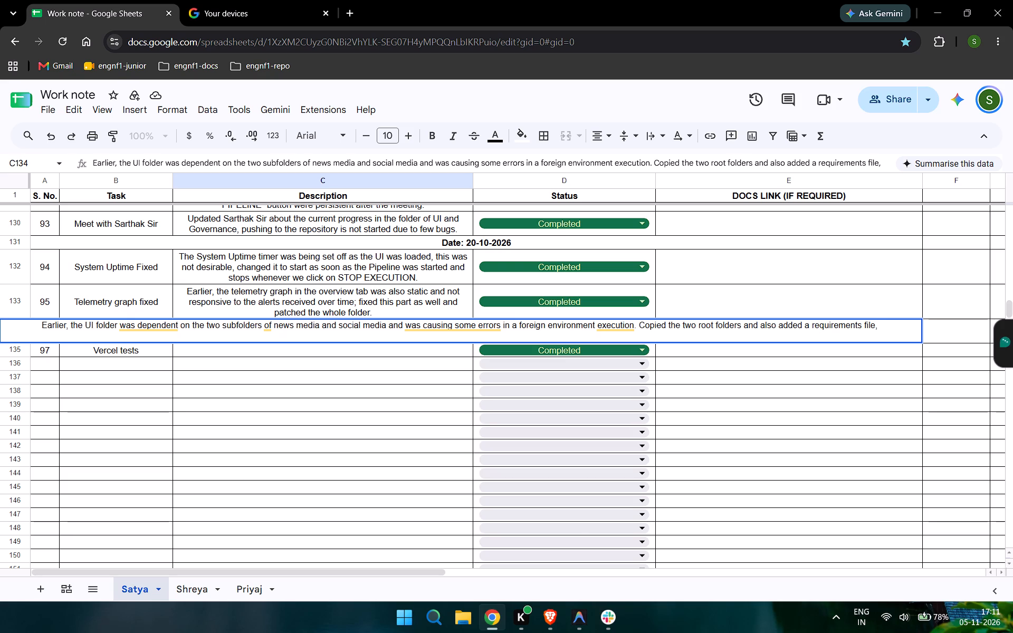
# Finish the UI folder description with "fixed the shell command scripts to make it work perfectly fine.".
pyautogui.write('fixed the shell command scripts t')
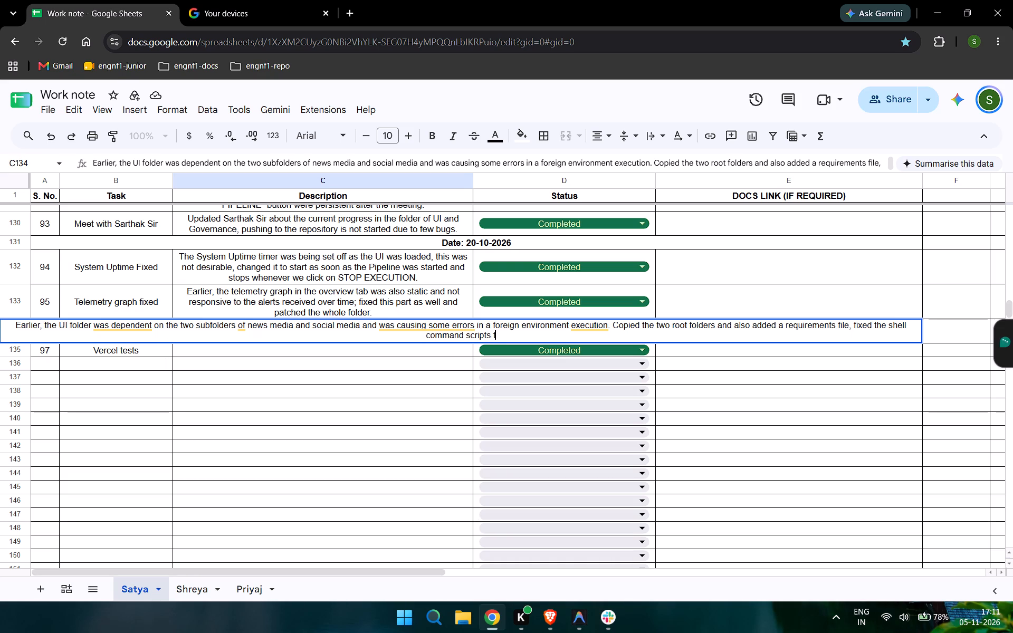
pyautogui.write('o')
pyautogui.press('space')
pyautogui.write('make it wo')
pyautogui.write('rk perfectly file.')
pyautogui.press('BackSpace')
pyautogui.press('BackSpace')
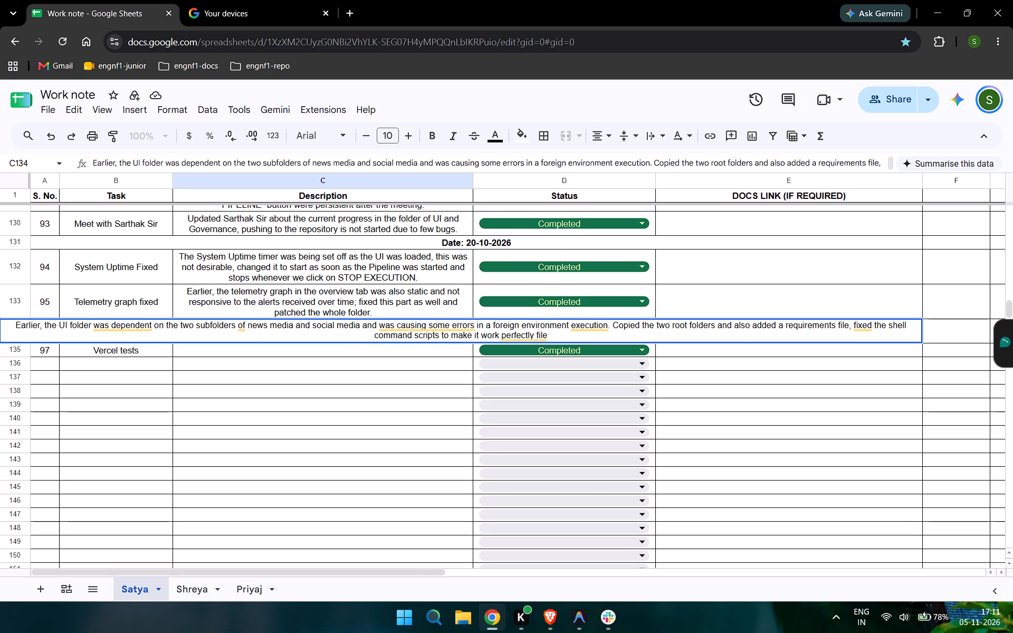
pyautogui.press('BackSpace')
pyautogui.write('ne.')
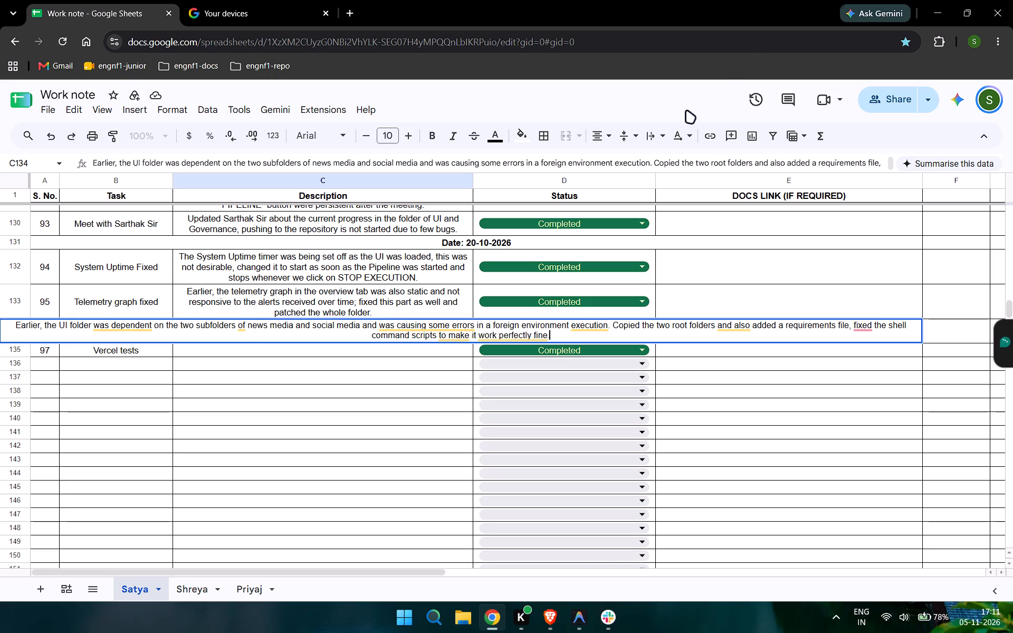
# Wrap the text in the "Standalone UI folder shipped" Description cell.
pyautogui.click(652, 134)
pyautogui.click(681, 167)
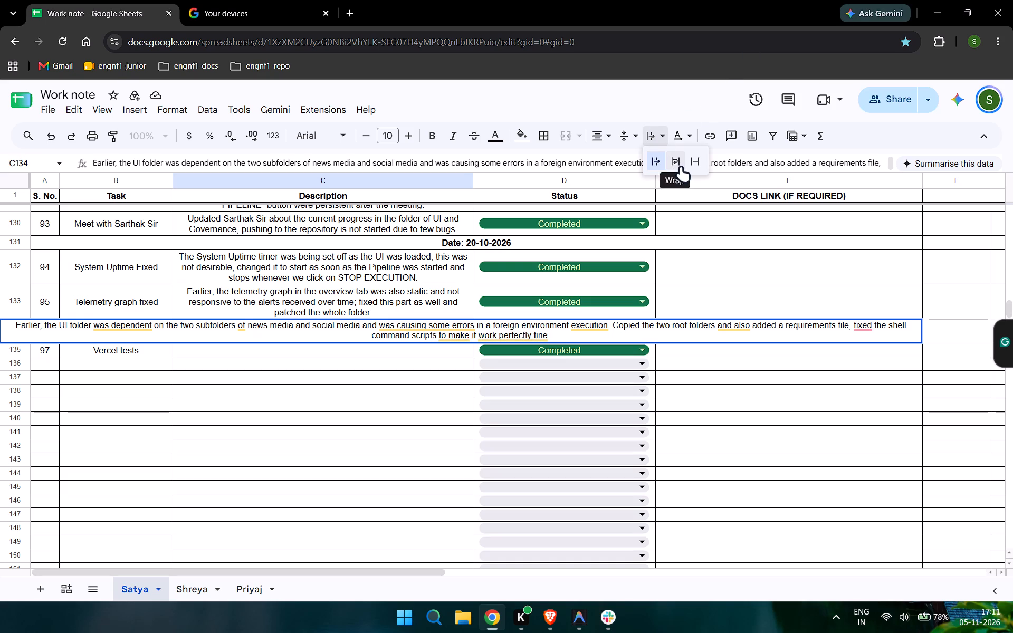
# Start the "Vercel tests" description with "Received a green signal from Sarthak Sir to start the deployments and".
pyautogui.click(290, 370)
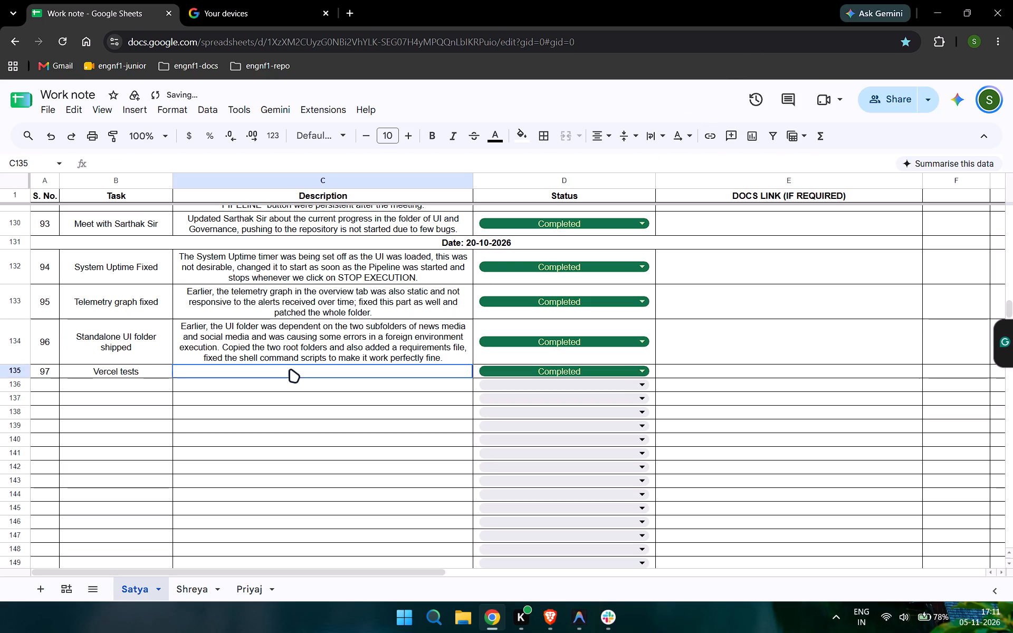
pyautogui.doubleClick(290, 370)
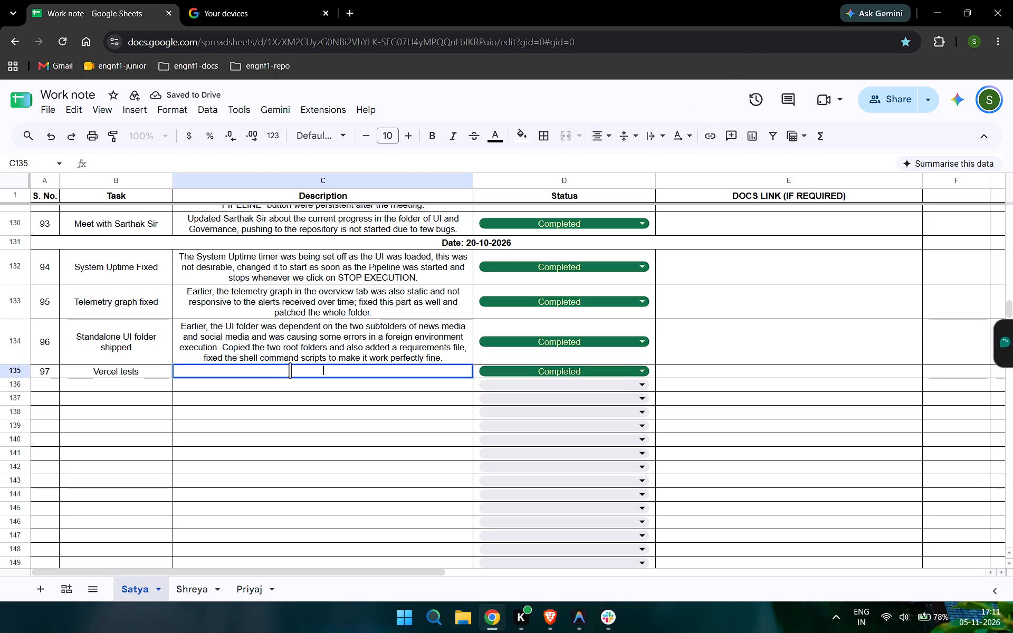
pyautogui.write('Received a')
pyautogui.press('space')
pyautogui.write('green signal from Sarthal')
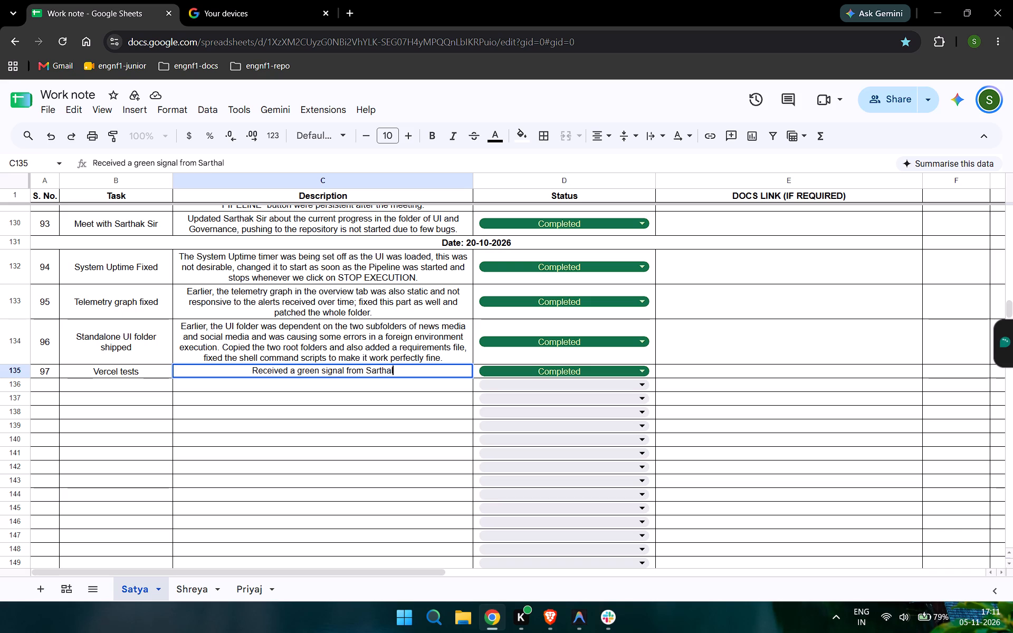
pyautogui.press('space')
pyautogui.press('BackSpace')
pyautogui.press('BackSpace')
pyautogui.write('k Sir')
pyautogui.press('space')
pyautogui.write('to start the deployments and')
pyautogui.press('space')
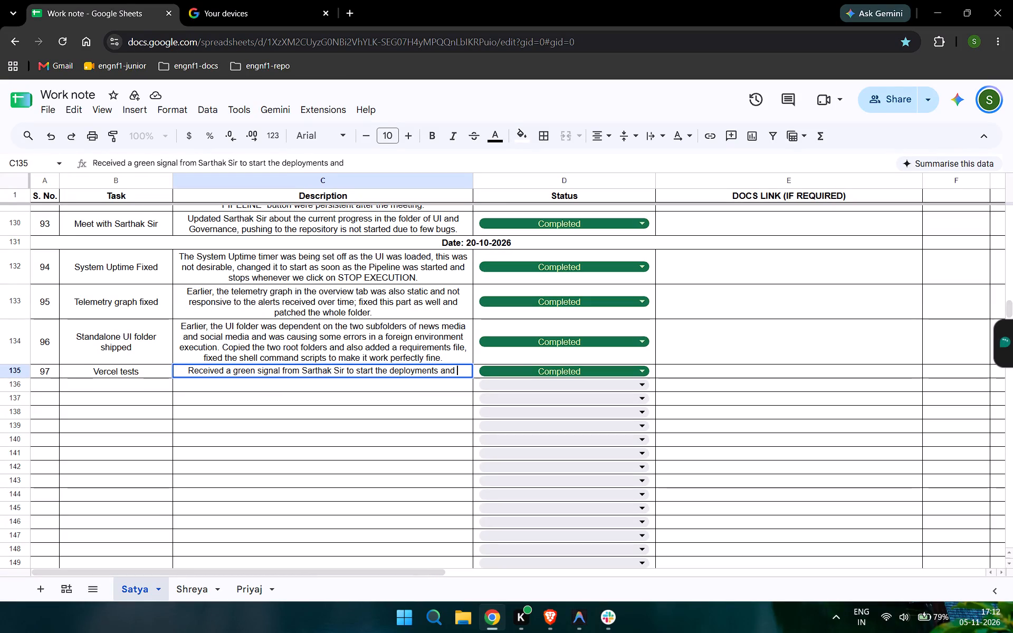
# Continue the "Vercel tests" description with "Shreya and I started checking on various platforms to".
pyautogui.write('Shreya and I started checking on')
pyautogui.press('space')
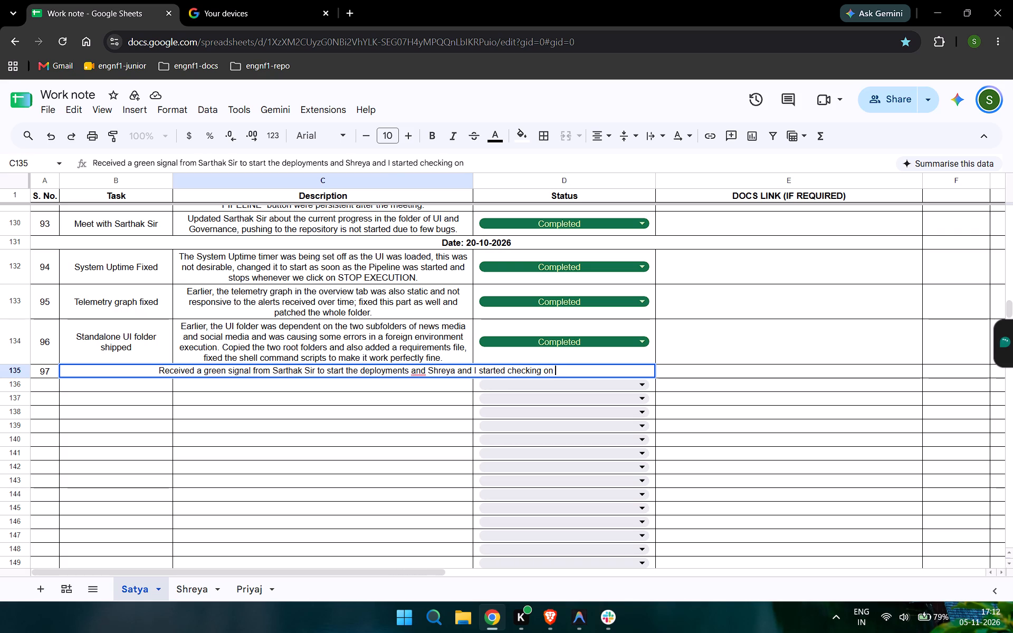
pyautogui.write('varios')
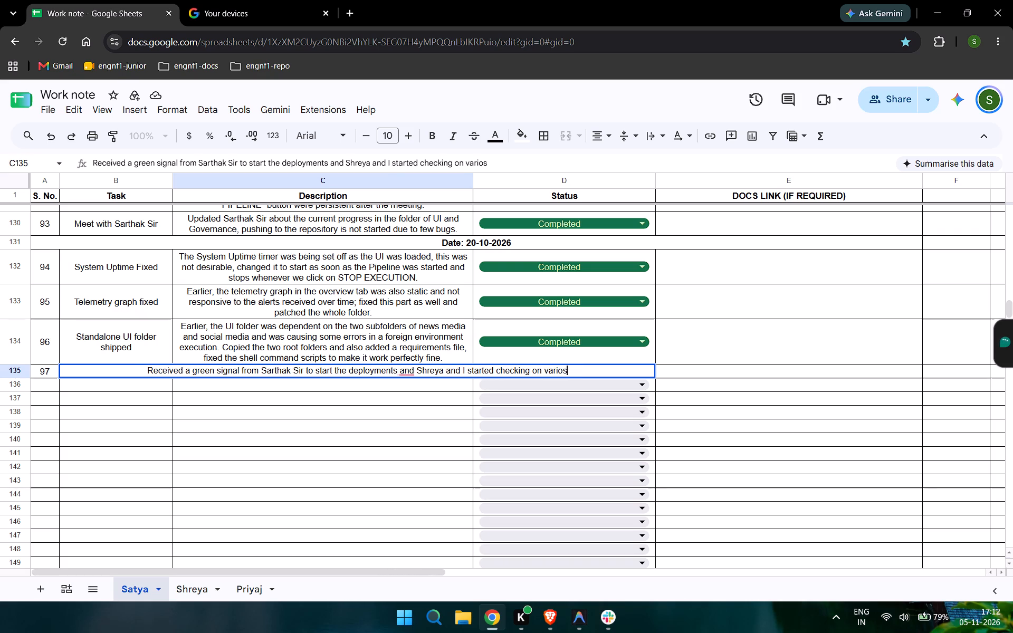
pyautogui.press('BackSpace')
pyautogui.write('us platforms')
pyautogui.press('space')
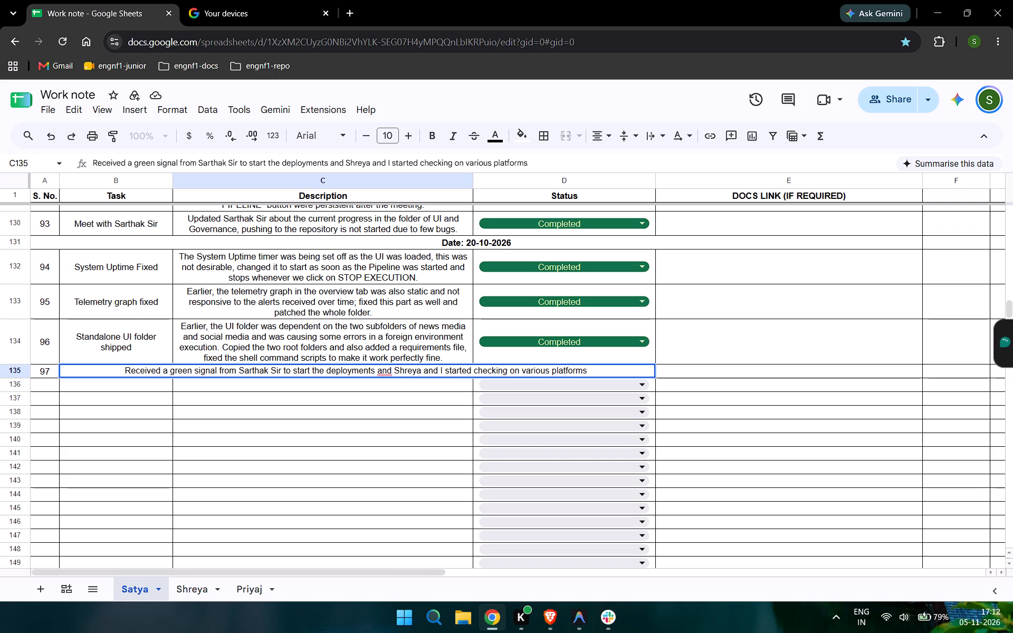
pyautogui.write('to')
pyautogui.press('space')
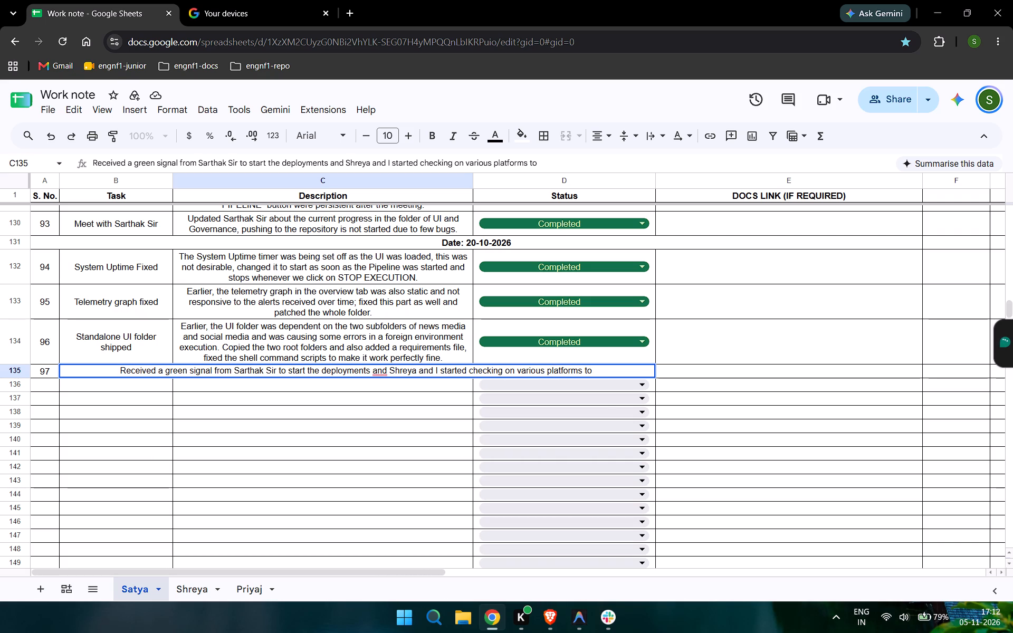
# Apply the Grammarly correction that adds a comma after "deployments" in the "Vercel tests" description.
pyautogui.click(389, 390)
pyautogui.press(',')
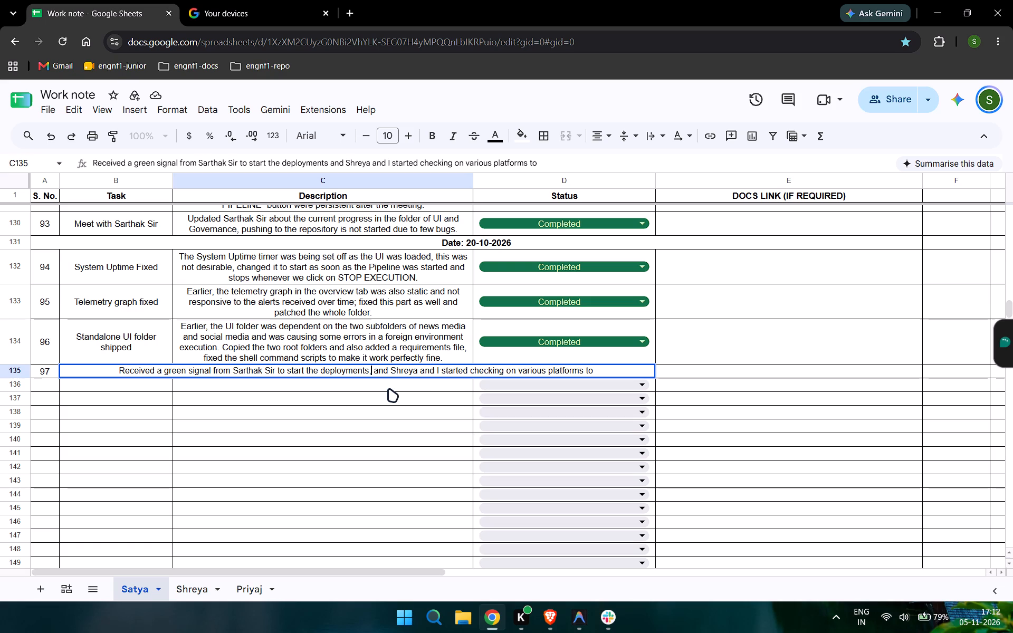
# Continue the description's end with "proceed. The first one was vercel but it was not allowing our model to run. After a failed".
pyautogui.click(608, 370)
pyautogui.write('proceedd')
pyautogui.press('BackSpace')
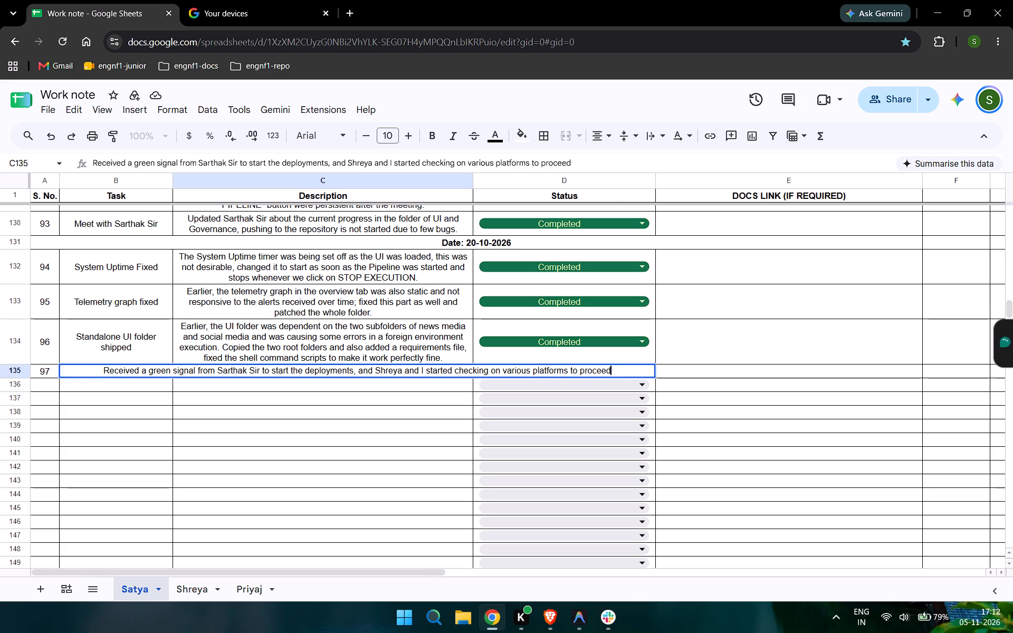
pyautogui.write('. The first one was vercel')
pyautogui.press('space')
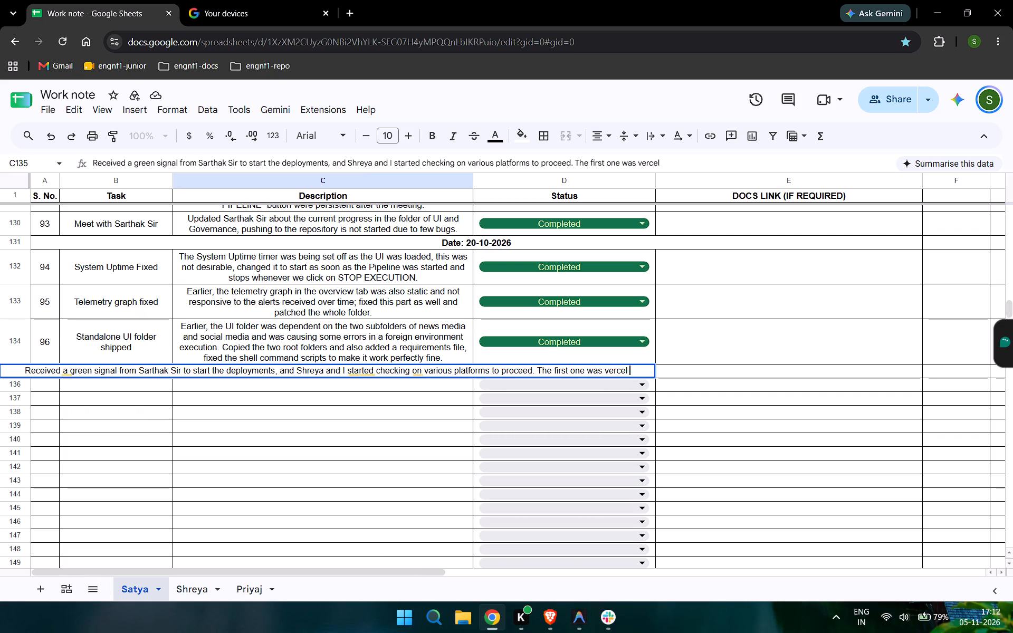
pyautogui.write('but it was not allowing our model to run. Aftr')
pyautogui.press('BackSpace')
pyautogui.write('er a failed')
pyautogui.press('space')
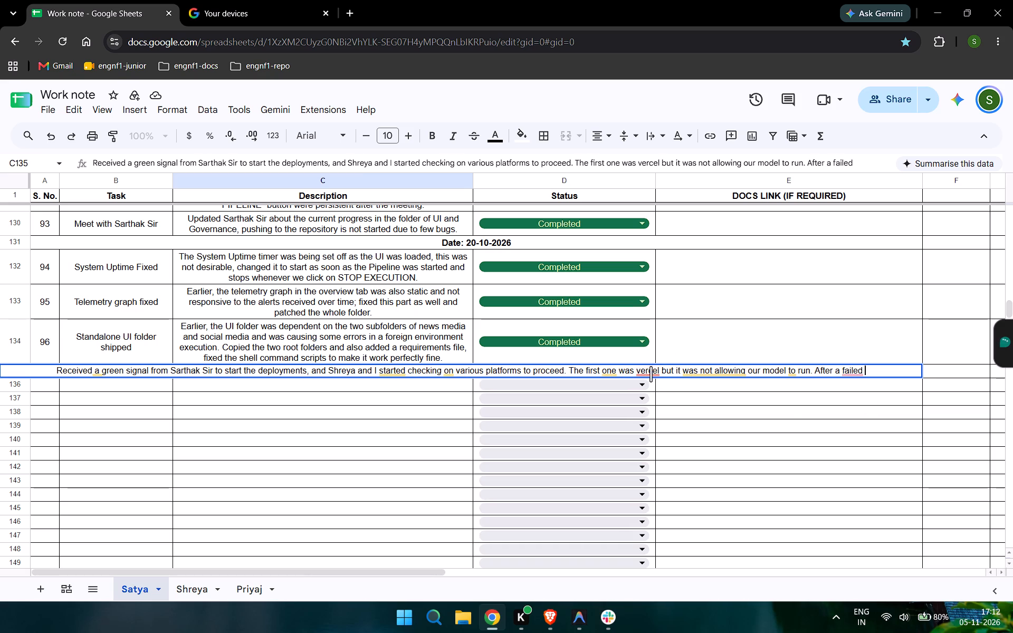
# Apply the Grammarly corrections that replace "vercel" with "Vercel," and "failed" with "failure" in the "Vercel tests" description.
pyautogui.click(667, 391)
pyautogui.write('Vercel,')
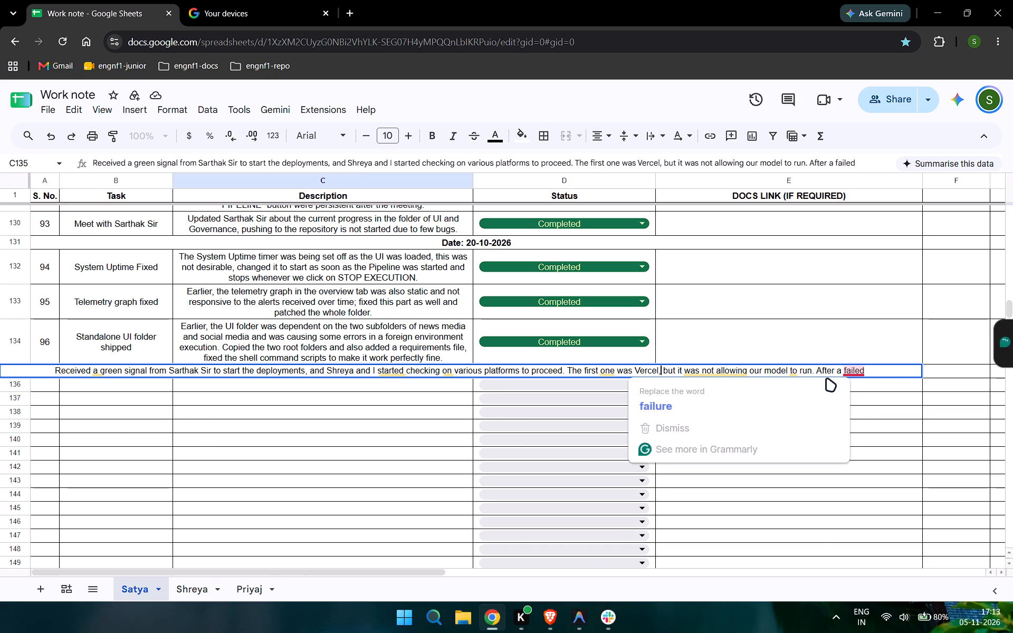
pyautogui.click(818, 387)
pyautogui.write('failure')
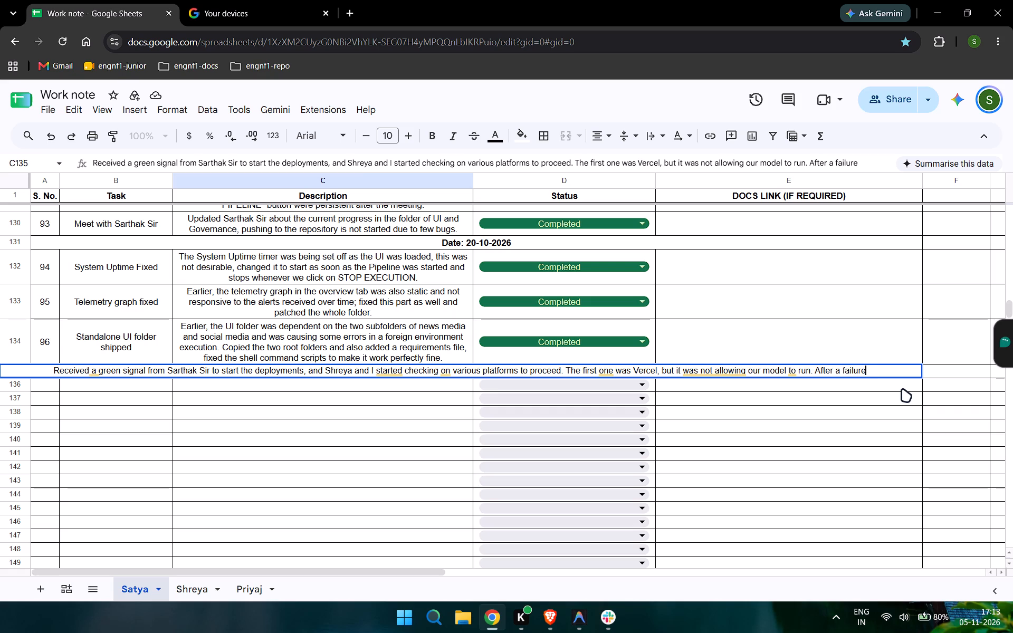
# Finish the "Vercel tests" description with ", looking for better alternatives.".
pyautogui.write(', looking for better alternatives.')
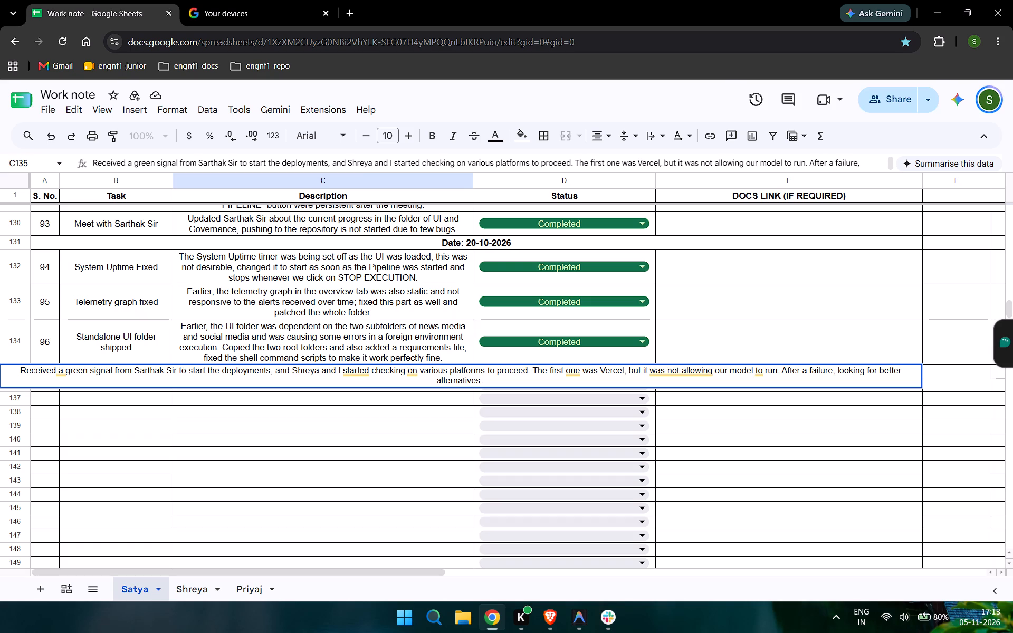
# Wrap the text in the "Vercel tests" Description cell.
pyautogui.click(652, 131)
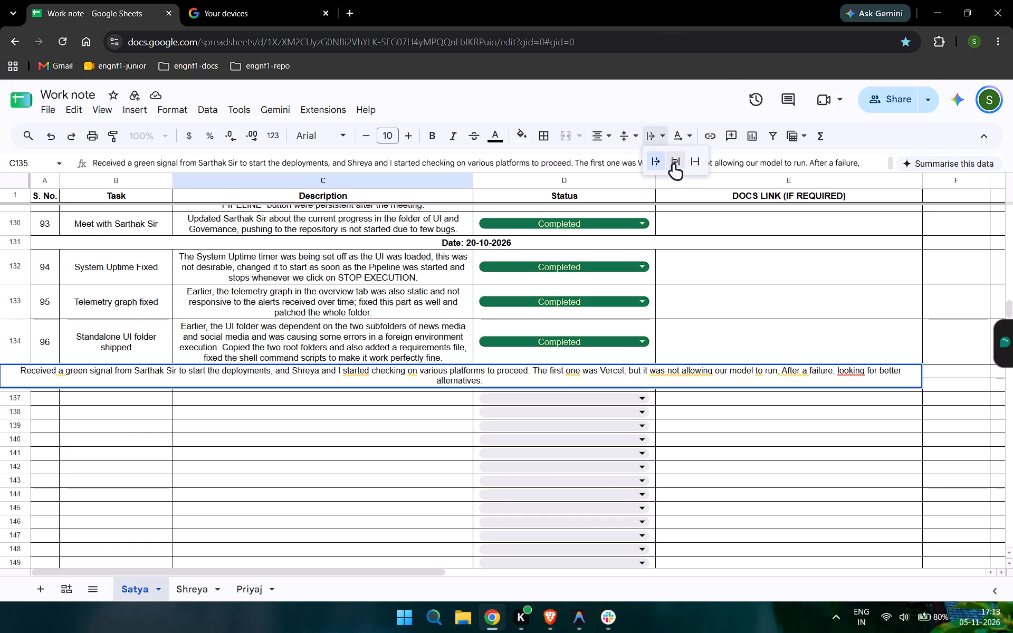
pyautogui.click(675, 165)
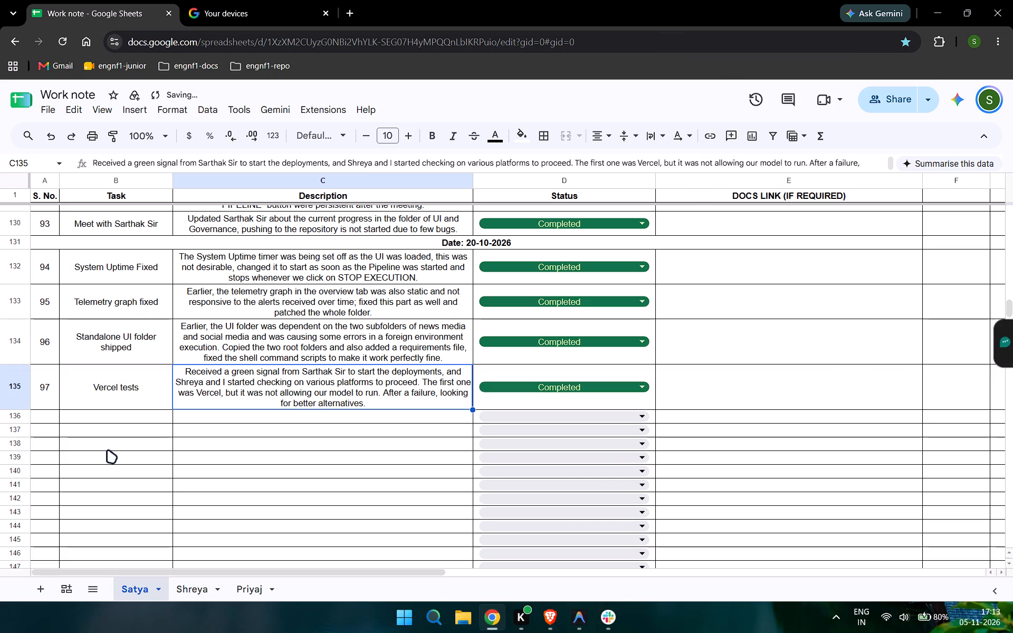
# Merge the empty cells A136 to E136 below the "Vercel tests" row into one cell.
pyautogui.click(48, 417)
pyautogui.moveTo(48, 417); pyautogui.dragTo(131, 417)
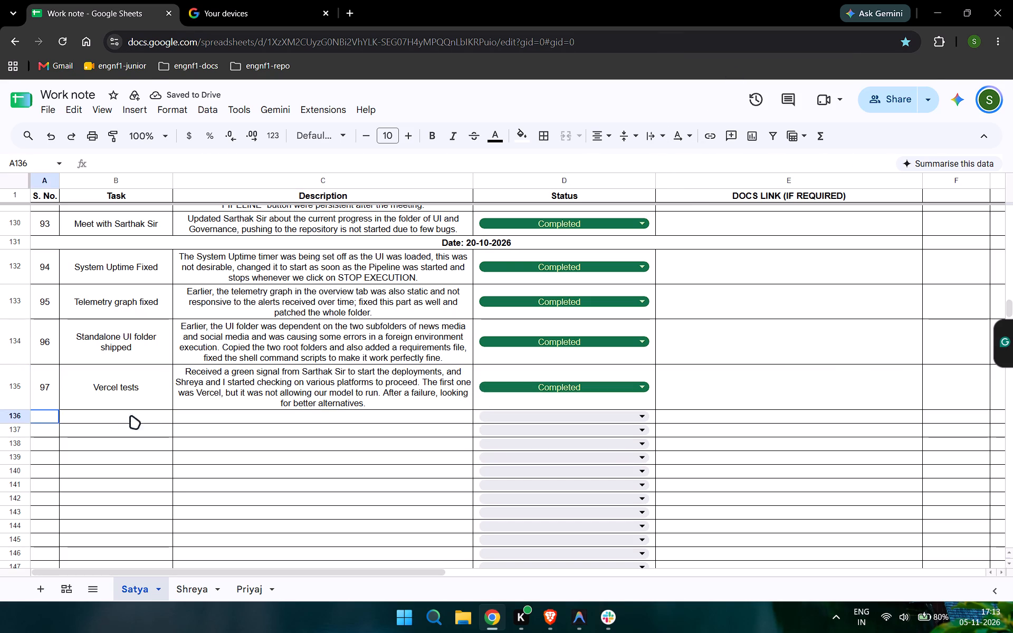
pyautogui.moveTo(131, 417); pyautogui.dragTo(723, 411)
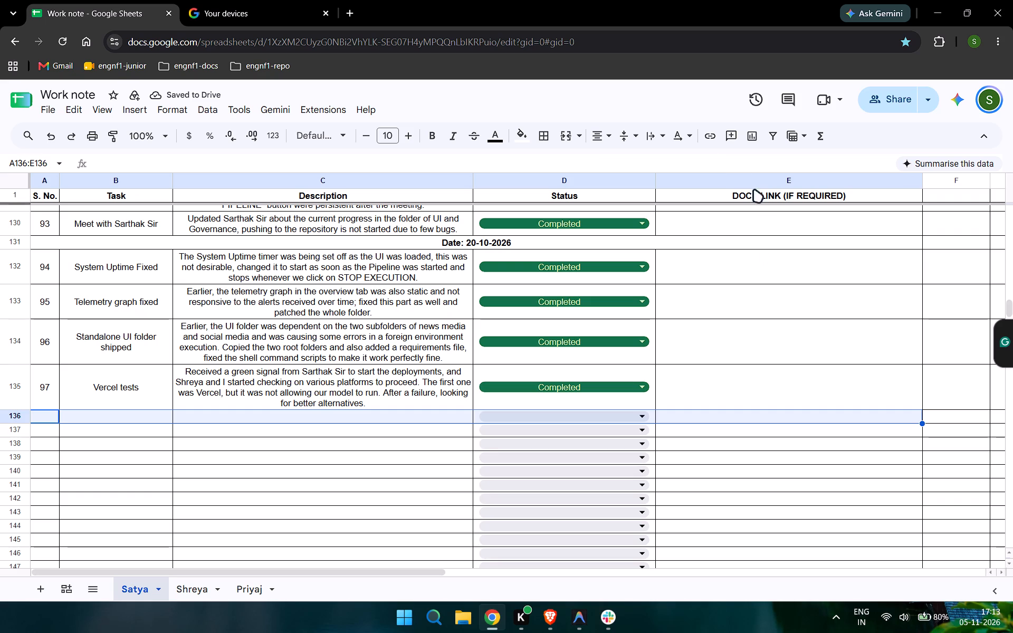
pyautogui.click(563, 140)
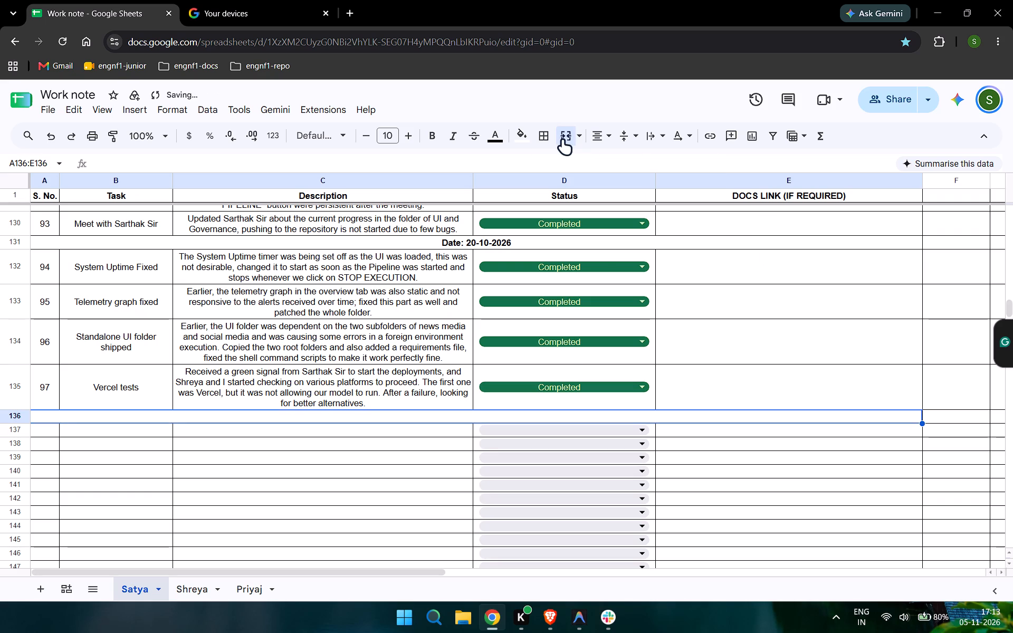
# Enter the bold date heading "Date: 21-10-2026" in the merged row 136.
pyautogui.scroll(1, 569, 366)
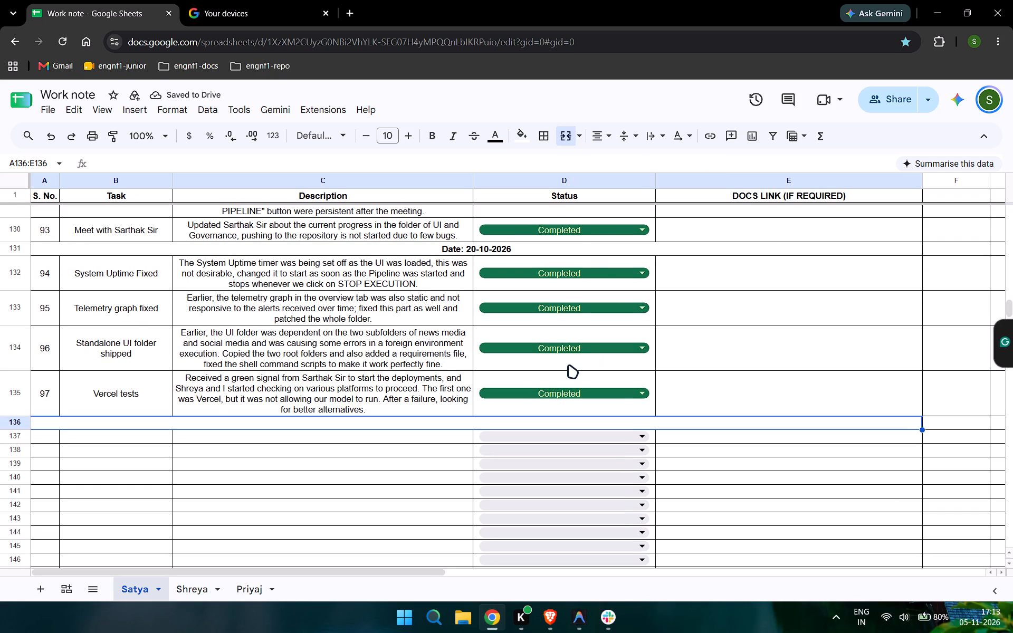
pyautogui.hotkey('ctrl', 'b')
pyautogui.write('Date:')
pyautogui.press('space')
pyautogui.write('21')
pyautogui.write('-10-202')
pyautogui.press('6')
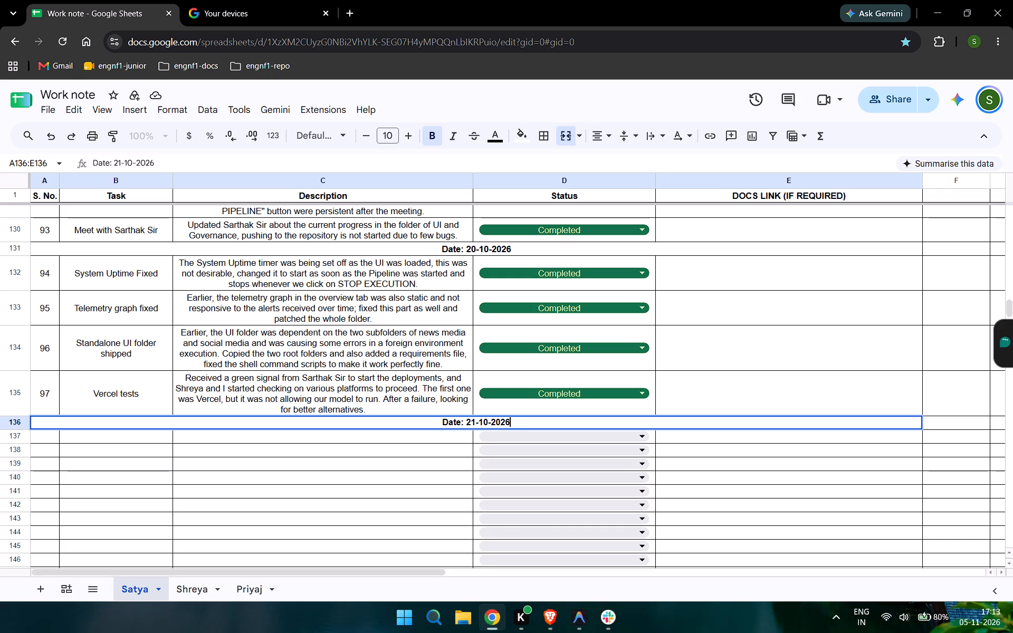
# Enter the serial numbers 98, 99 and 100 in cells A137 to A139 and select the Task cell beside 98.
pyautogui.press('Return')
pyautogui.write('98')
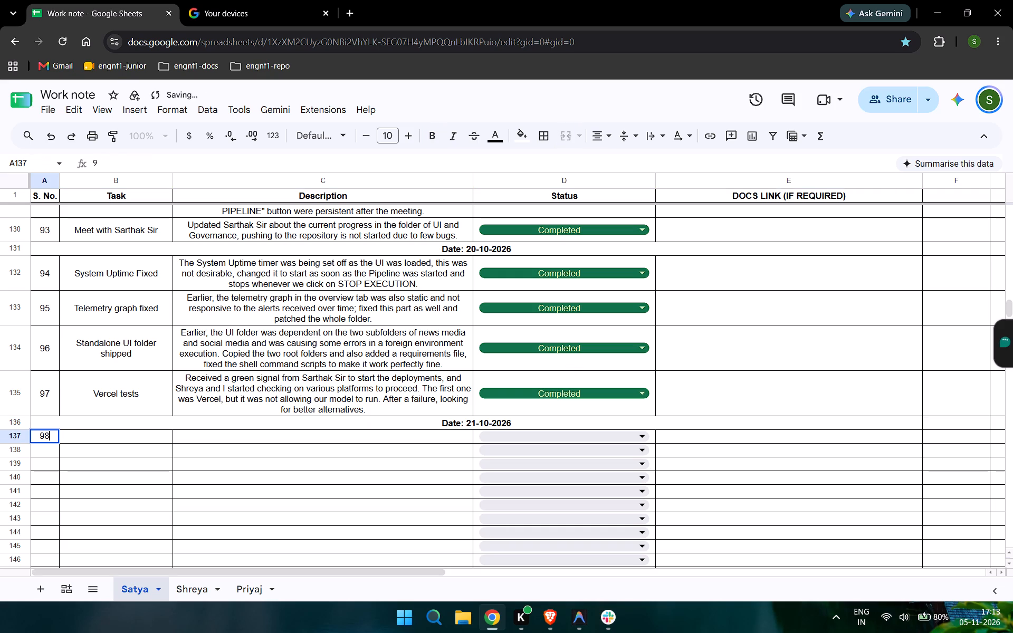
pyautogui.press('Return')
pyautogui.write('99')
pyautogui.press('Return')
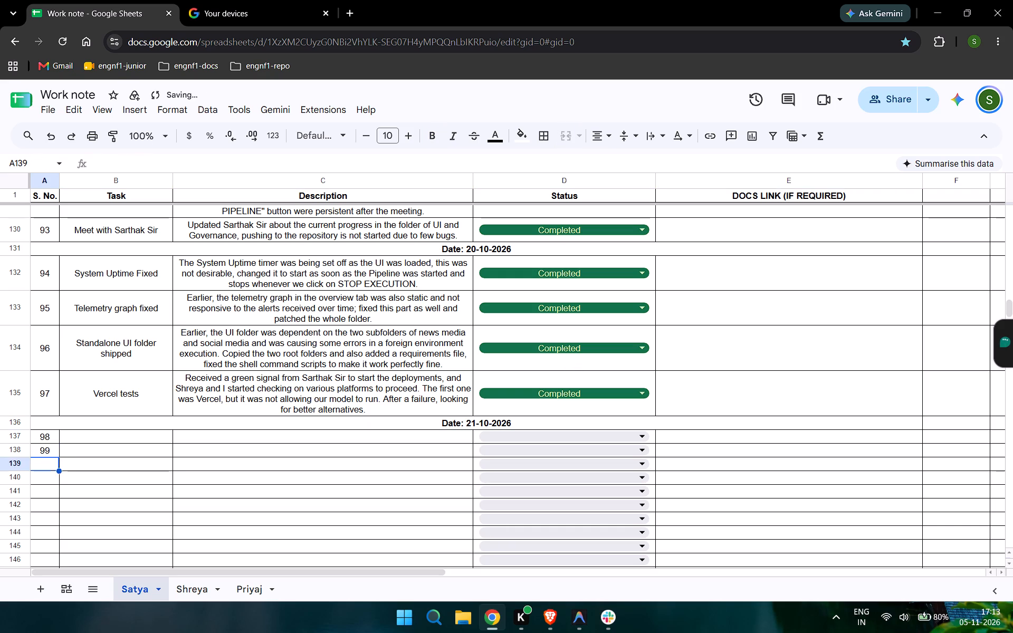
pyautogui.write('100')
pyautogui.press('Right')
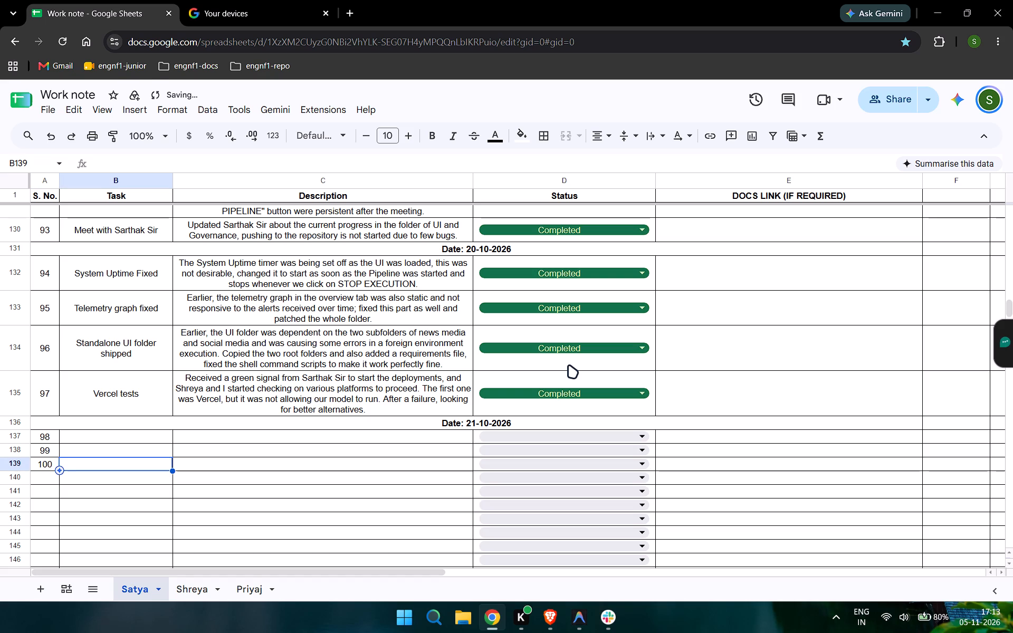
pyautogui.press('Up')
pyautogui.press('Up')
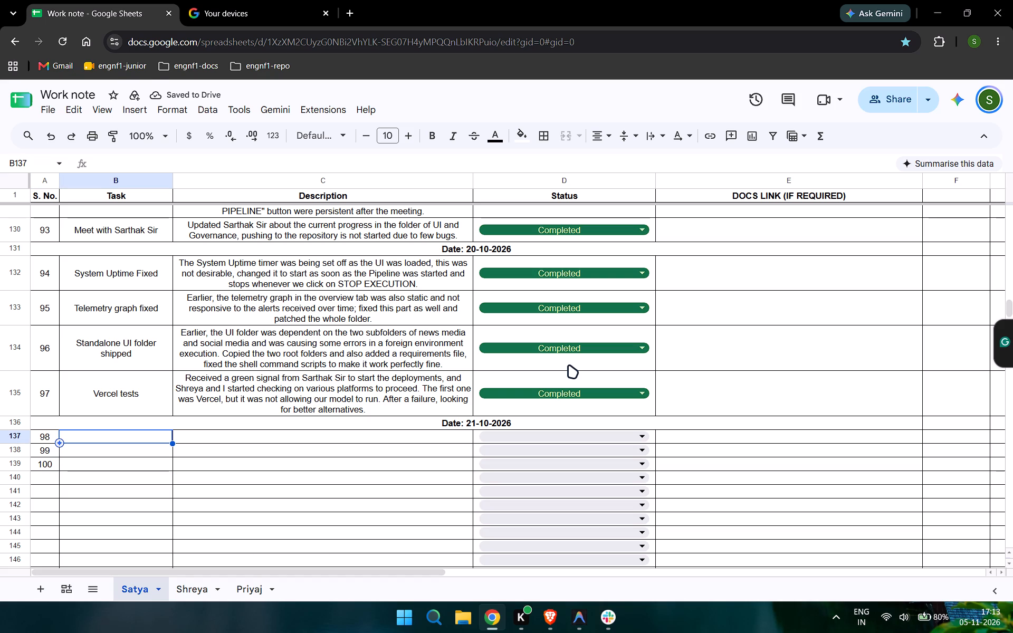
# Switch to Brave, open the recommended YouTube video "Paper Before Money" by Navaan Sandhu, and return to the Work note sheet.
pyautogui.click(558, 611)
pyautogui.scroll(-1, 726, 436)
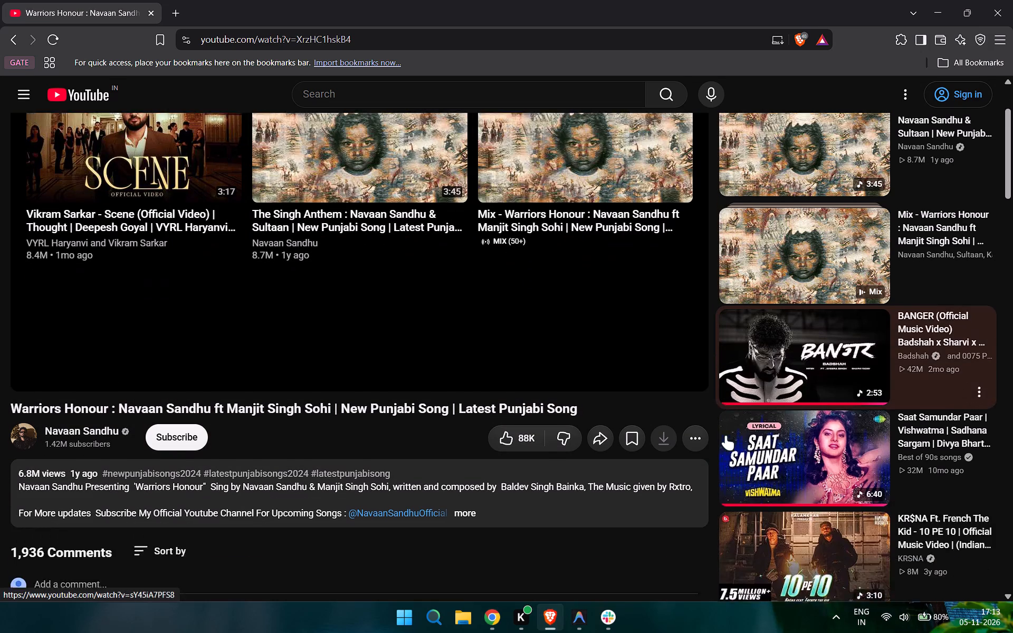
pyautogui.scroll(-9, 726, 436)
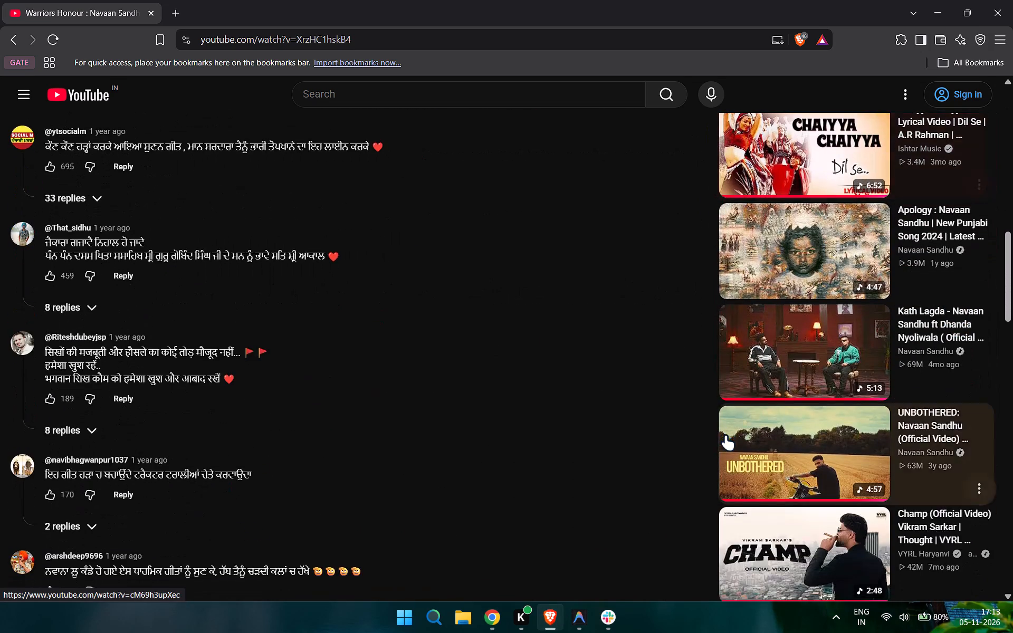
pyautogui.scroll(-7, 726, 436)
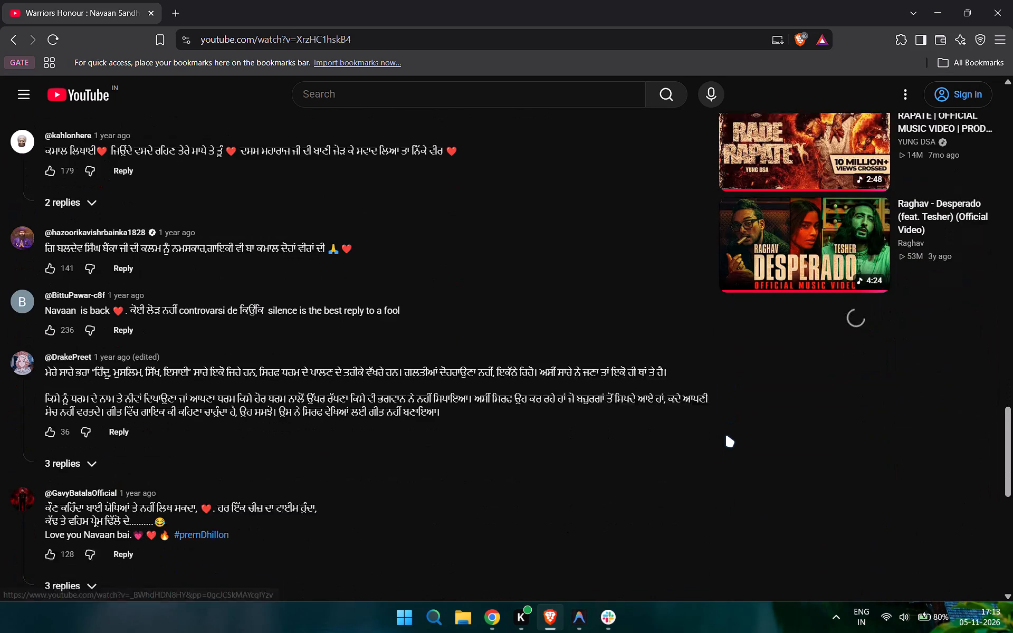
pyautogui.scroll(-1, 726, 436)
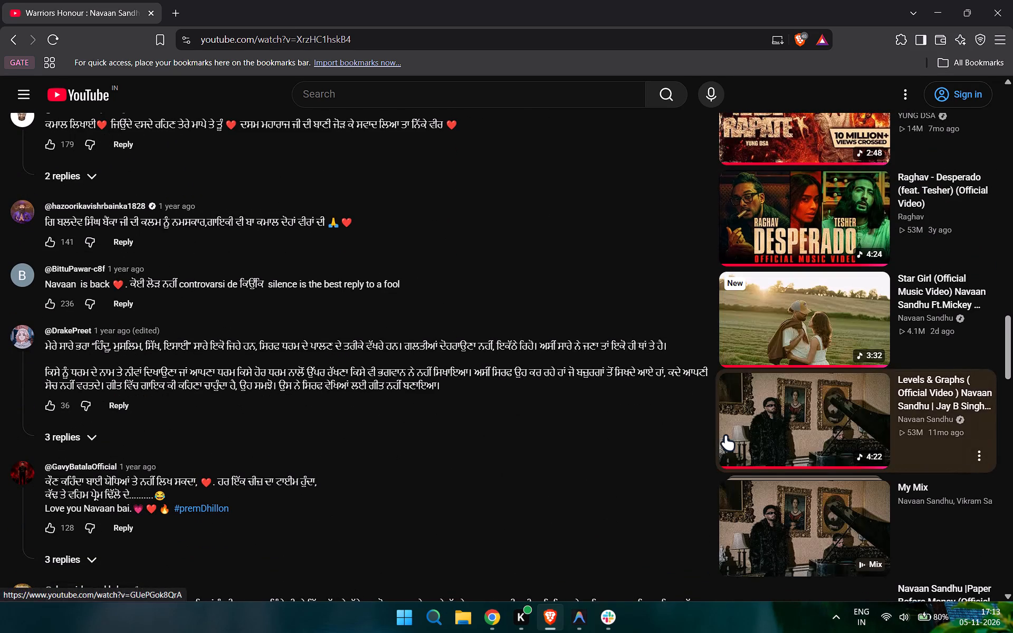
pyautogui.scroll(-1, 726, 436)
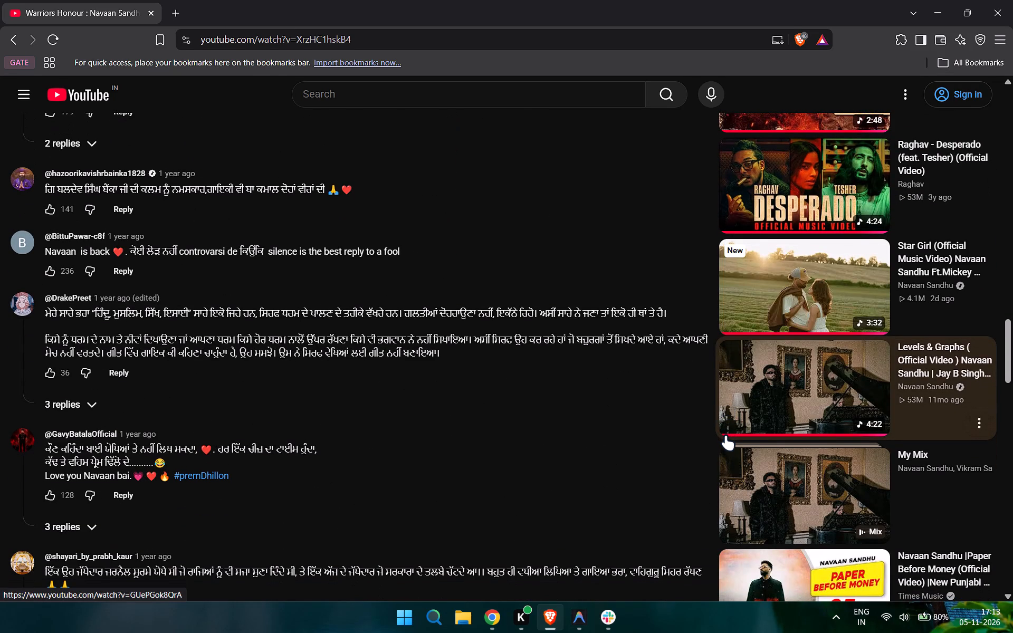
pyautogui.scroll(-3, 726, 436)
pyautogui.click(776, 315)
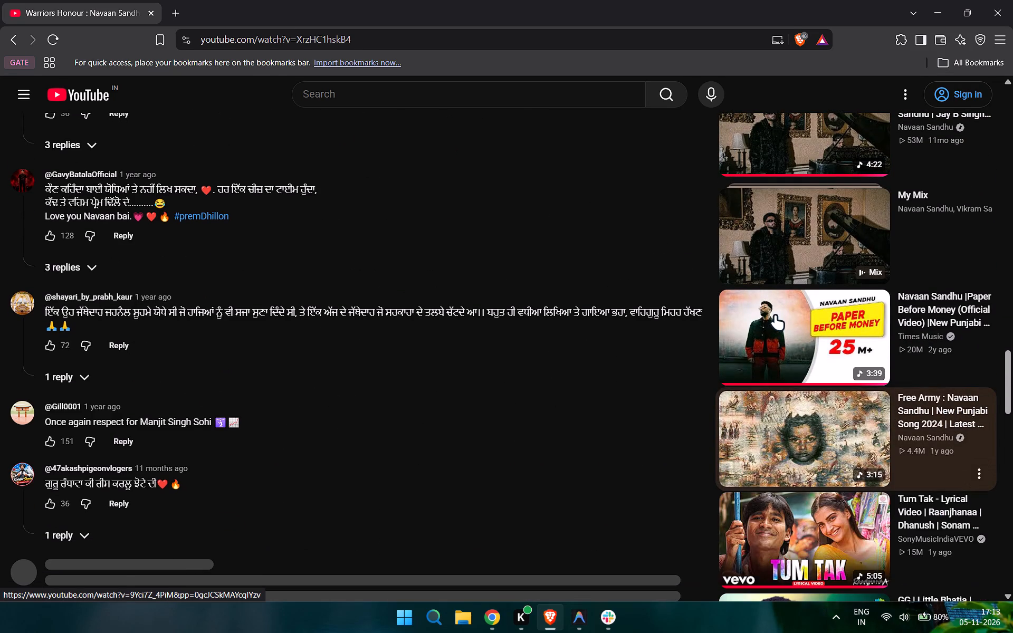
pyautogui.click(928, 0)
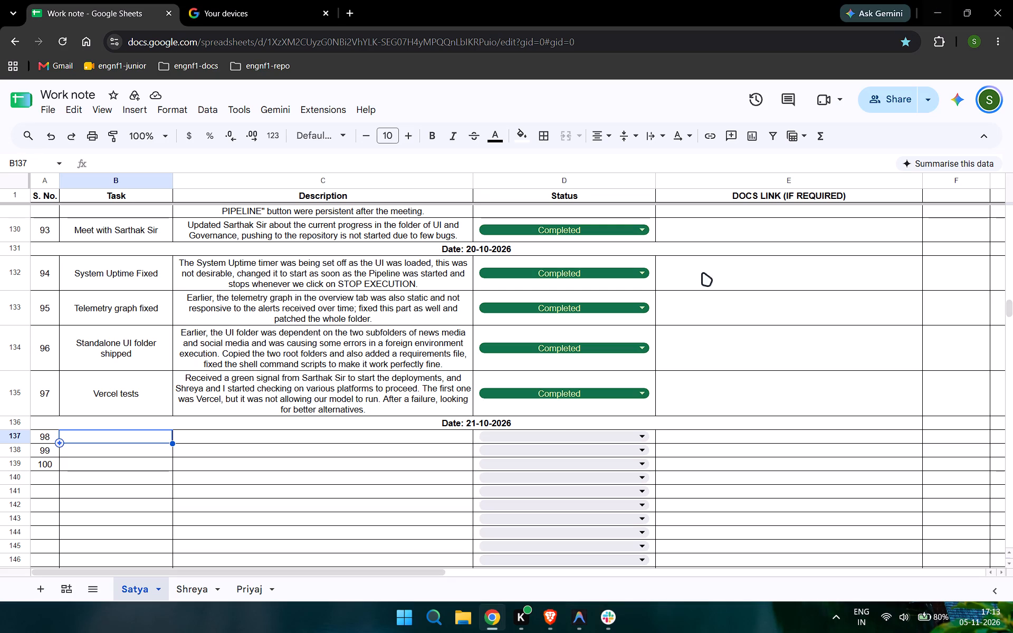
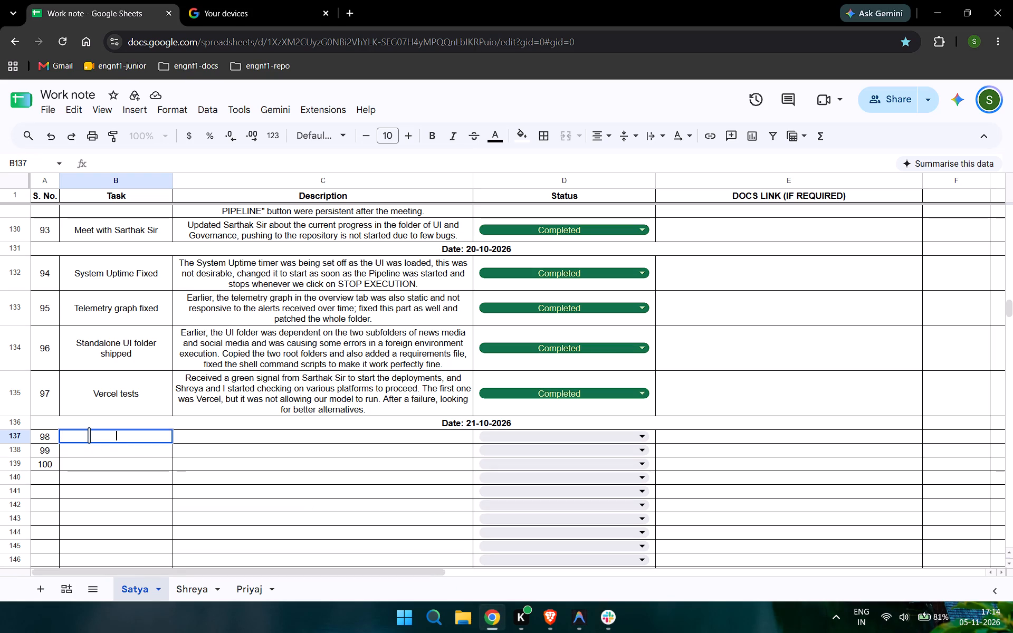
# Enter the task name "01_Stakeholder_delivery review" beside serial number 98 and wrap its text within the cell.
pyautogui.write(')1')
pyautogui.press('BackSpace')
pyautogui.press('BackSpace')
pyautogui.write('01-')
pyautogui.press('BackSpace')
pyautogui.write('_Stakeholder_deliver')
pyautogui.write('y review')
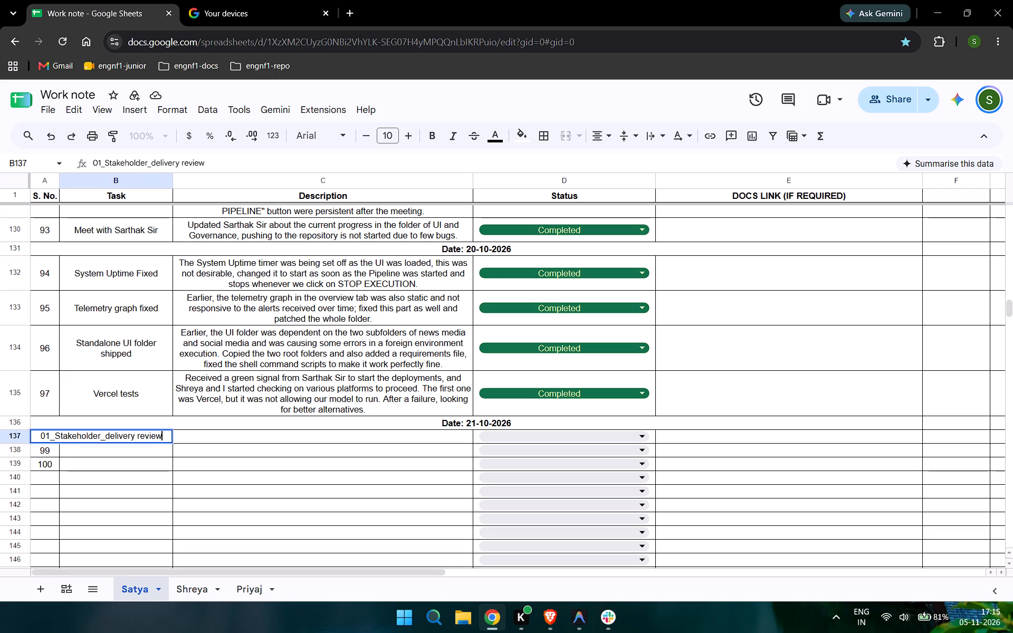
pyautogui.click(654, 138)
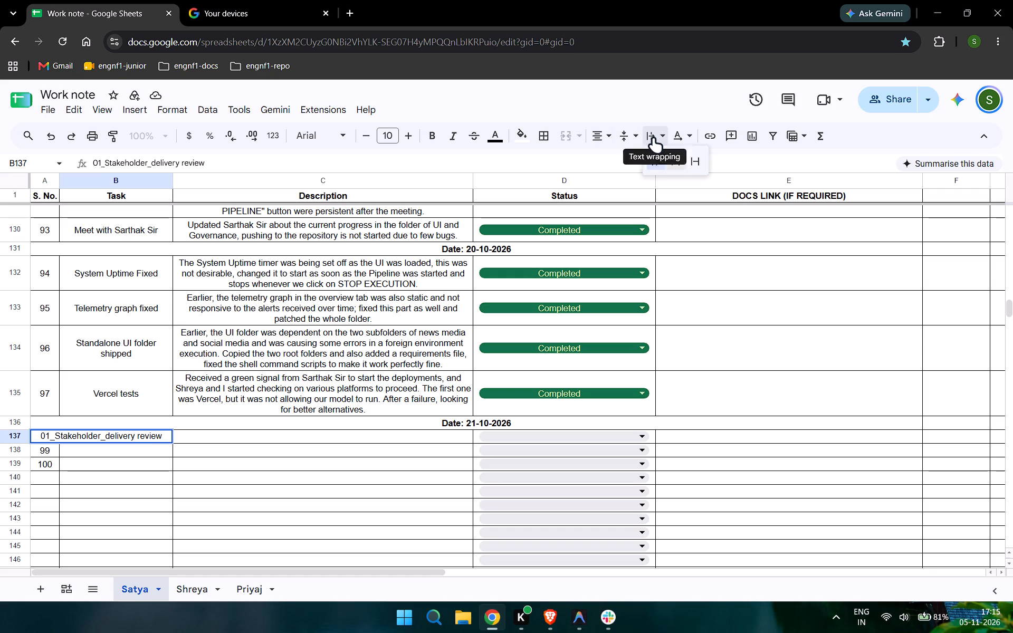
pyautogui.click(672, 159)
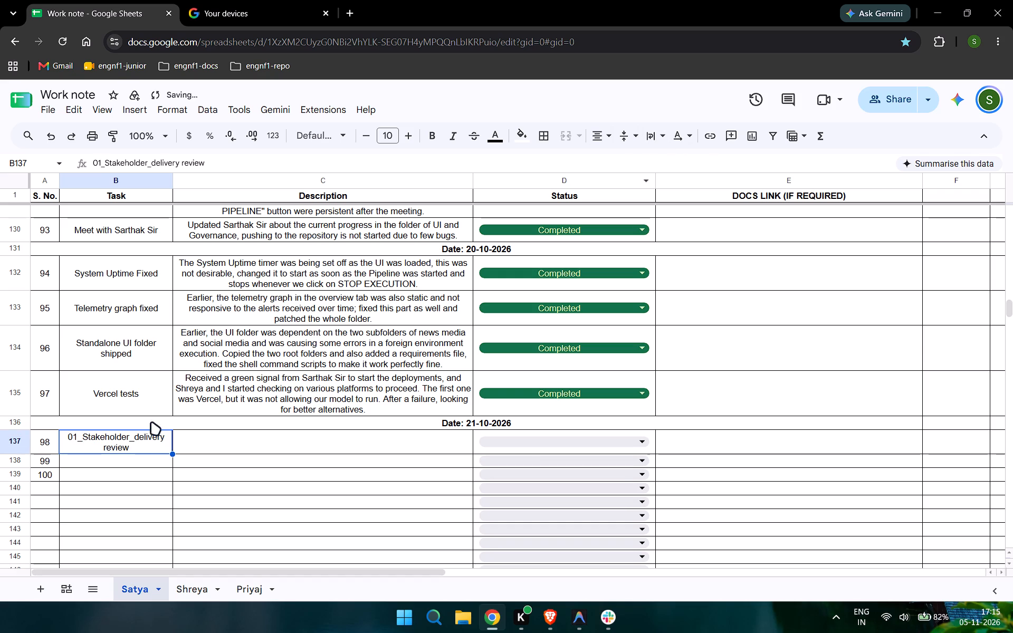
# Enter the task name "UI folder upload" in the Task cell beside serial number 99.
pyautogui.click(120, 458)
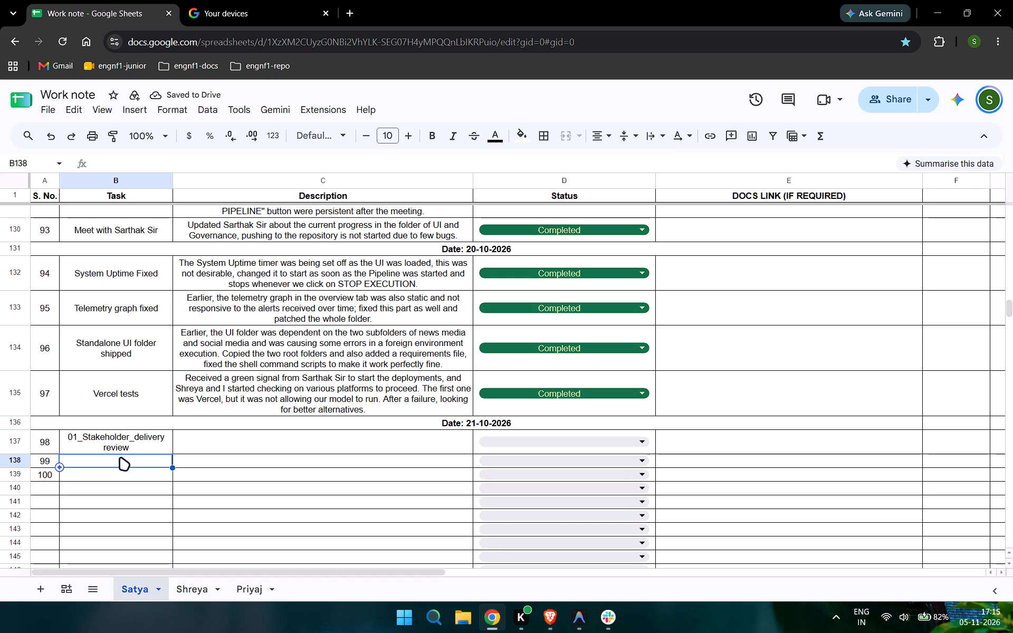
pyautogui.doubleClick(120, 458)
pyautogui.write('UI folder')
pyautogui.press('space')
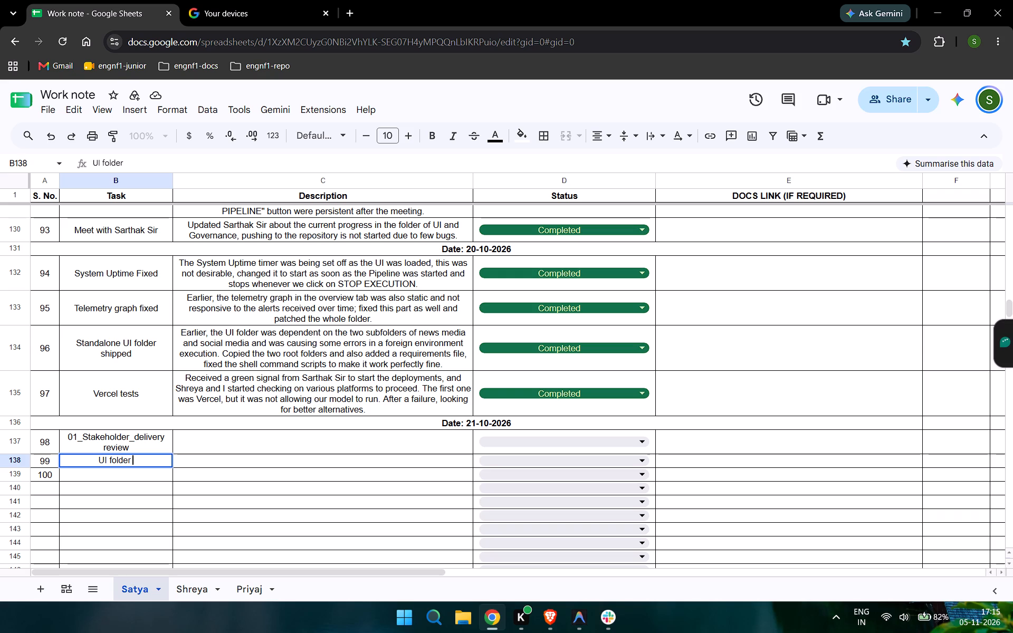
pyautogui.write('merged')
pyautogui.press('BackSpace')
pyautogui.press('BackSpace')
pyautogui.press('BackSpace')
pyautogui.press('BackSpace')
pyautogui.press('BackSpace')
pyautogui.press('BackSpace')
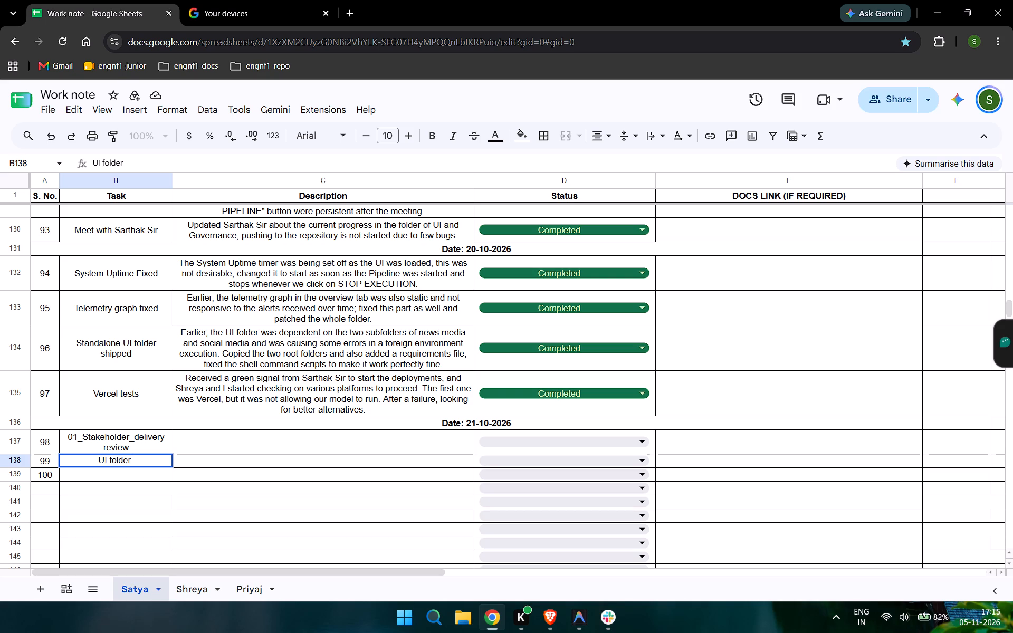
pyautogui.write('upload')
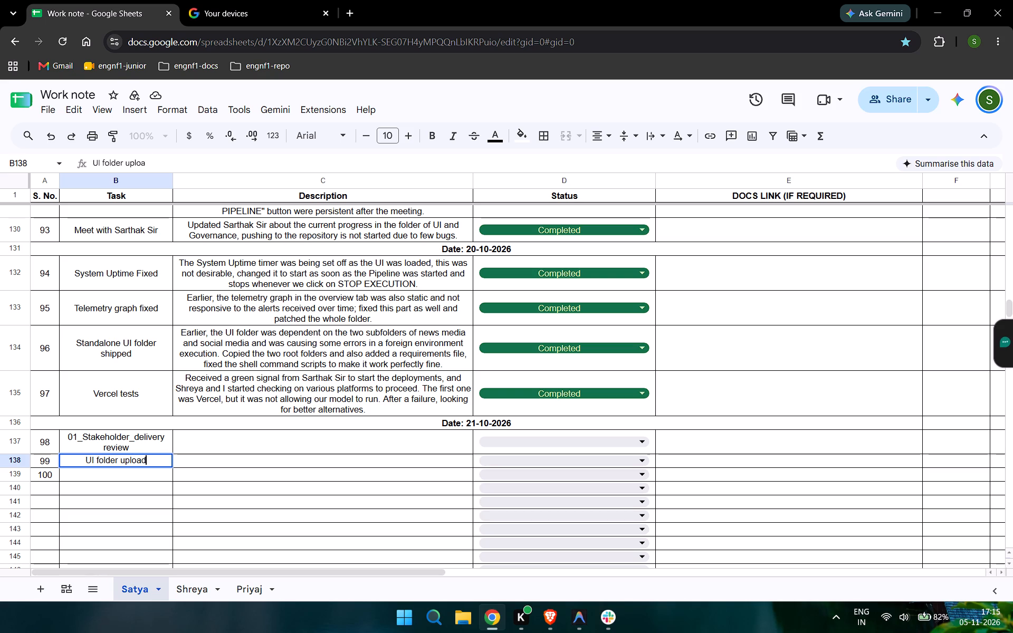
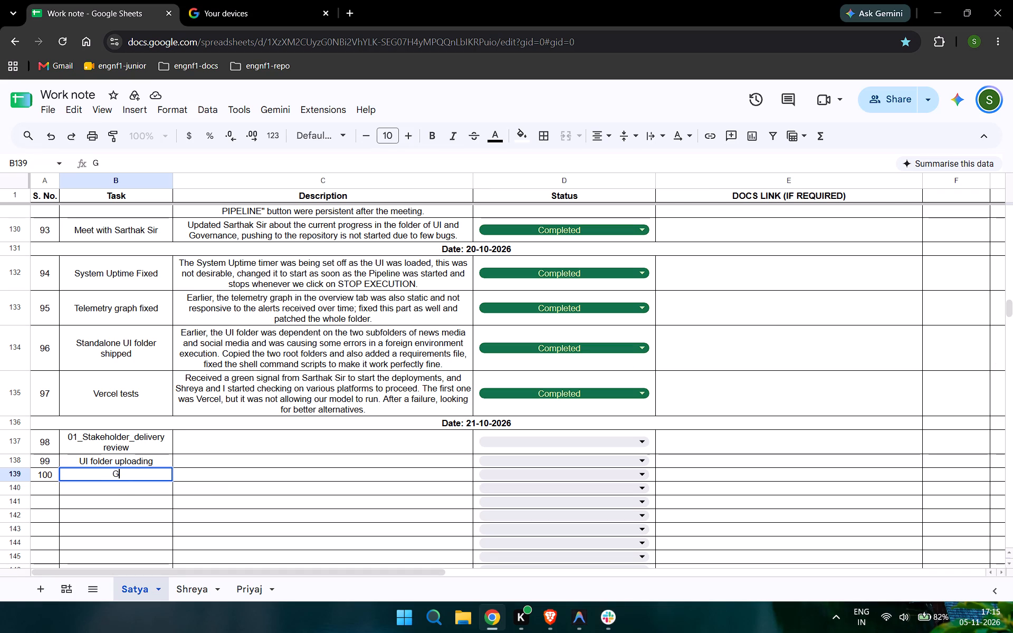
# Complete the task name beside serial number 100 as "Governance folder review".
pyautogui.write('overnance')
pyautogui.press('space')
pyautogui.write('folder re')
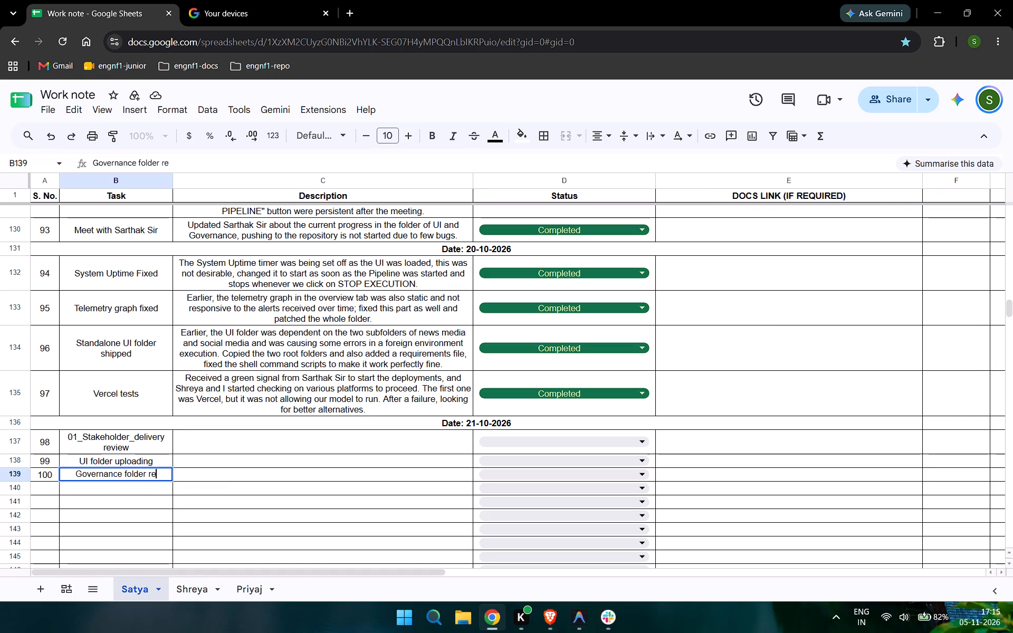
pyautogui.write('view')
pyautogui.press('Return')
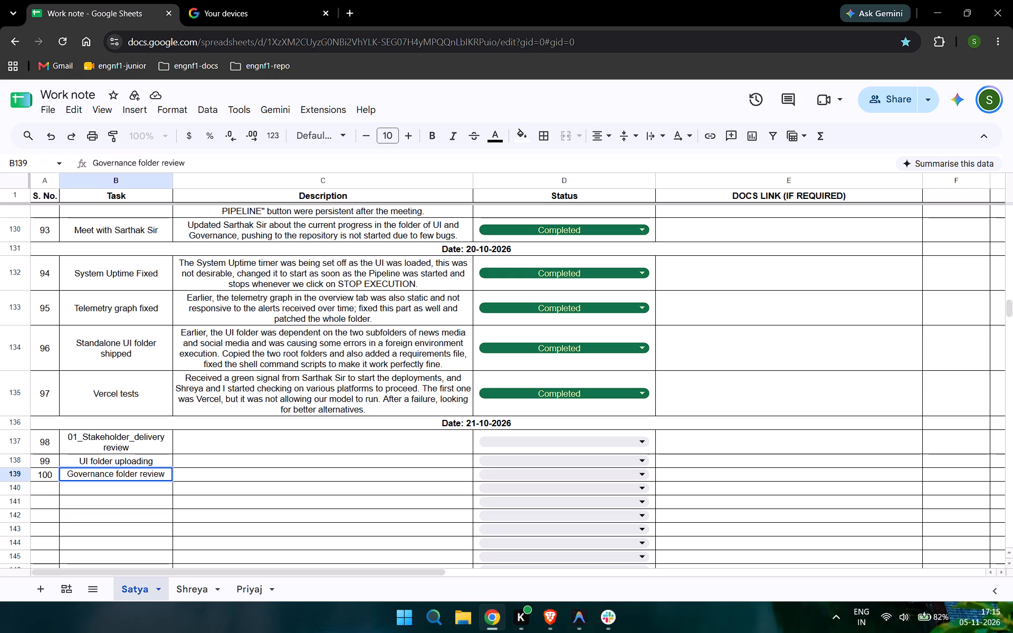
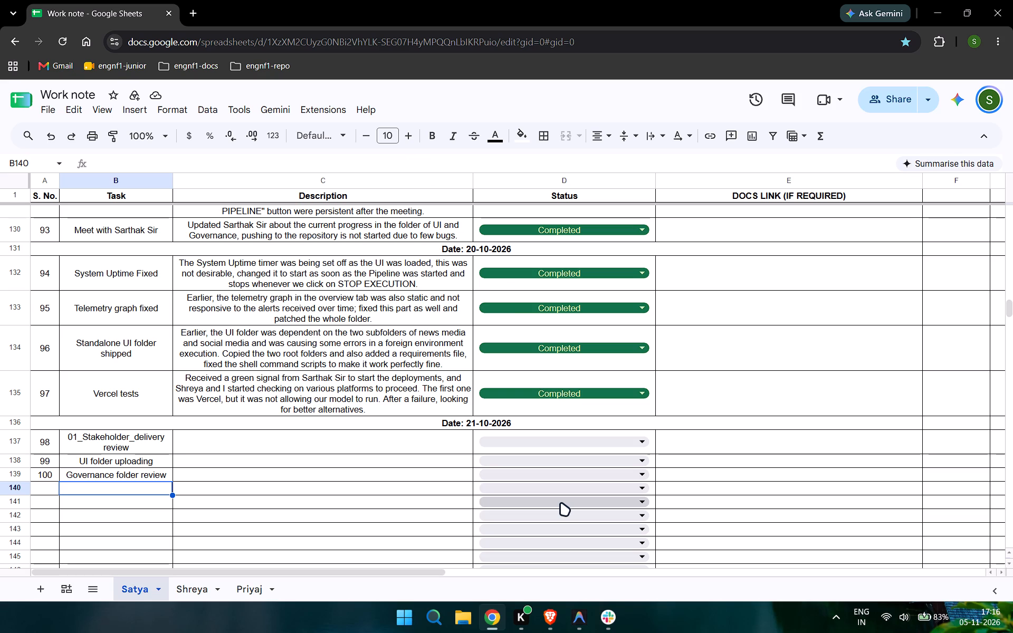
# Switch to Brave, start the suggested YouTube video "JASKARAN - IF I DO | DOX | MASS APPEAL", and return to the Work note sheet.
pyautogui.click(549, 624)
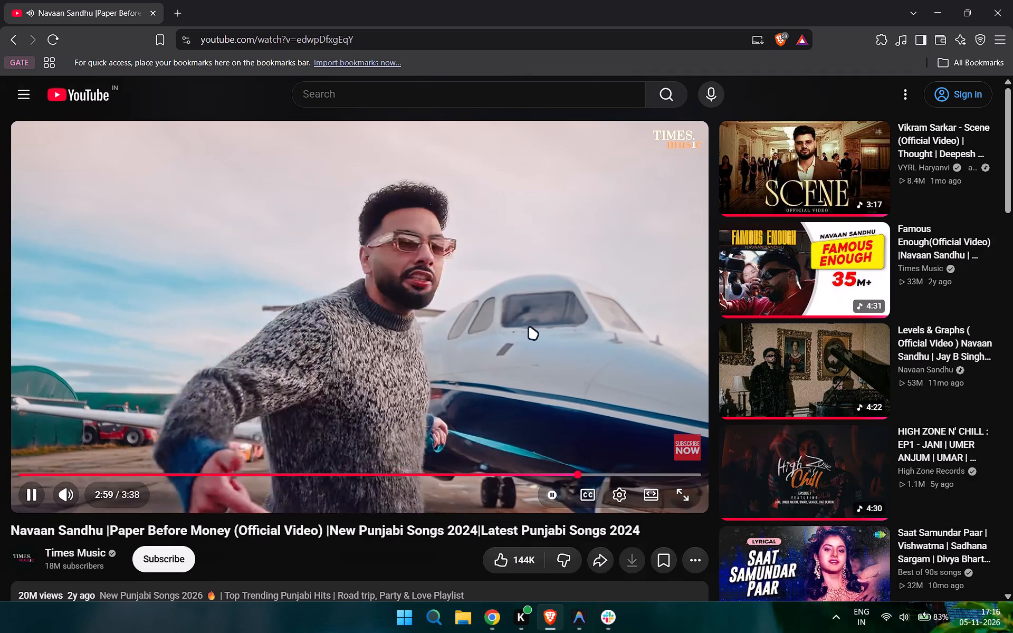
pyautogui.scroll(-3, 529, 328)
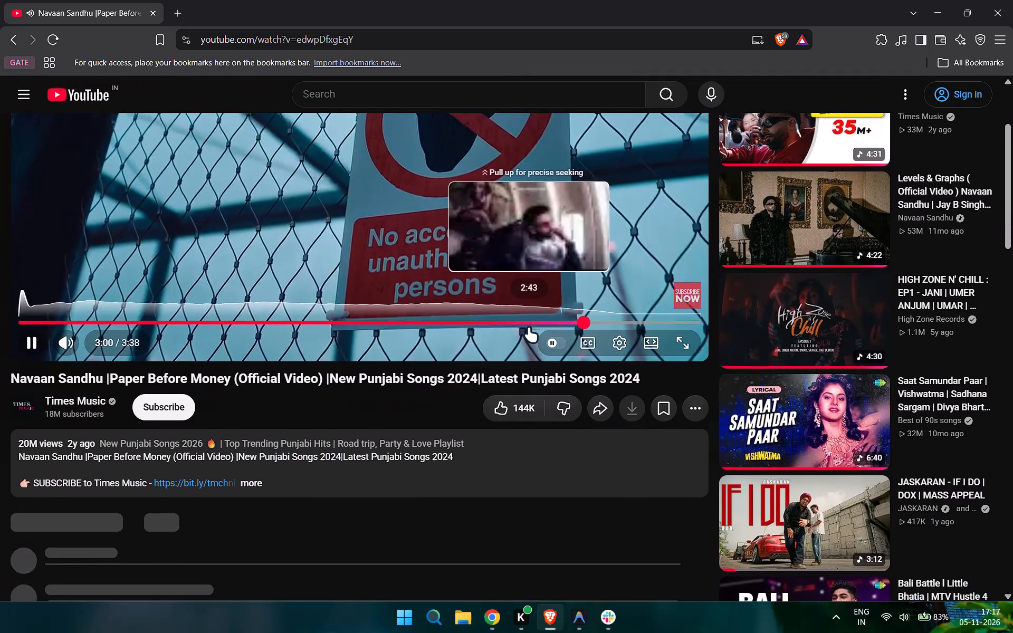
pyautogui.scroll(-3, 529, 328)
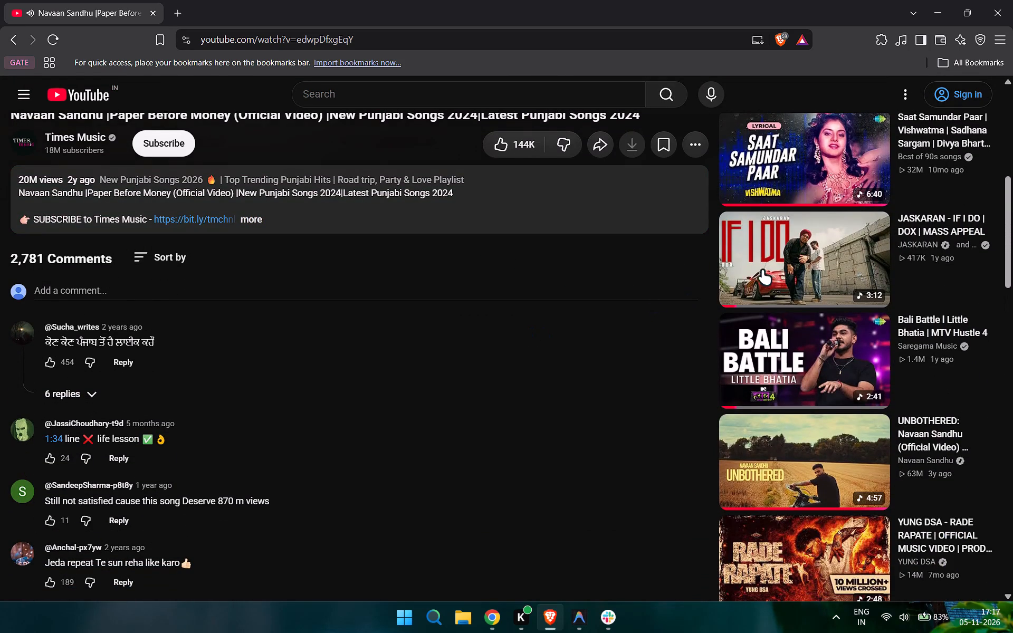
pyautogui.click(787, 244)
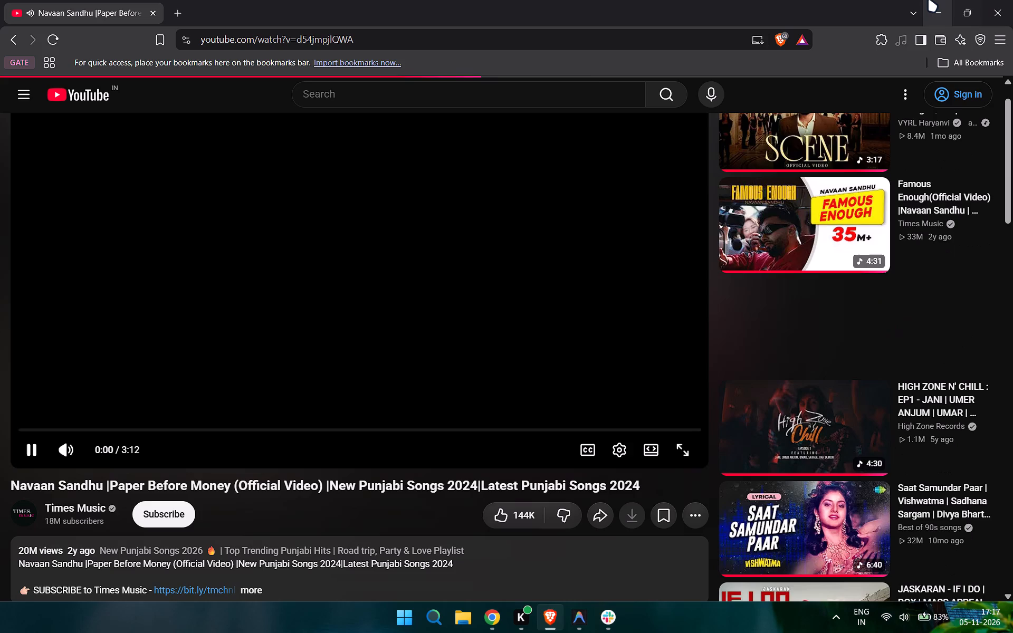
pyautogui.click(929, 0)
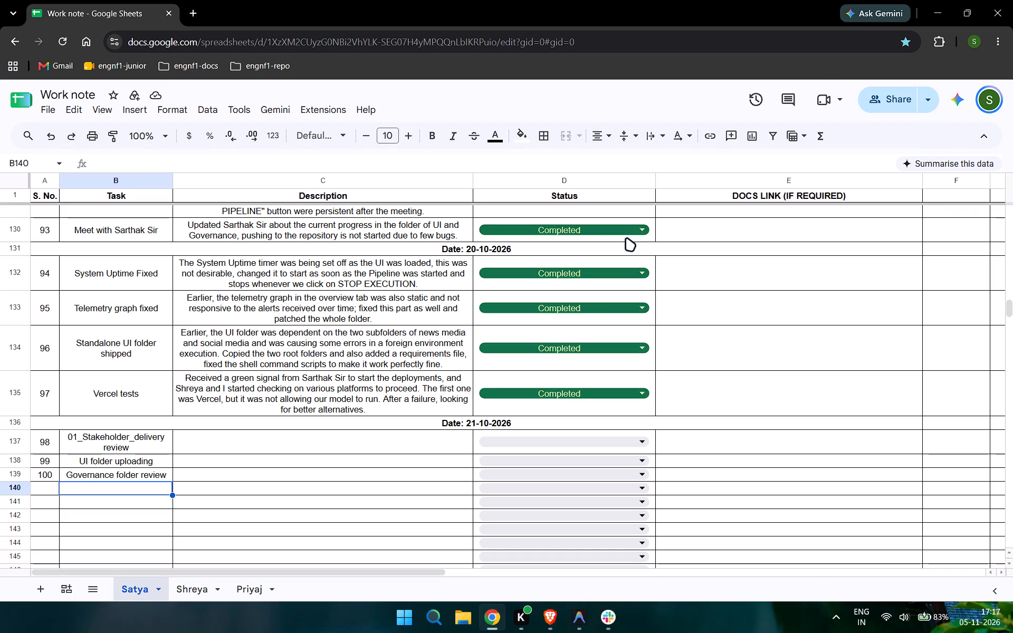
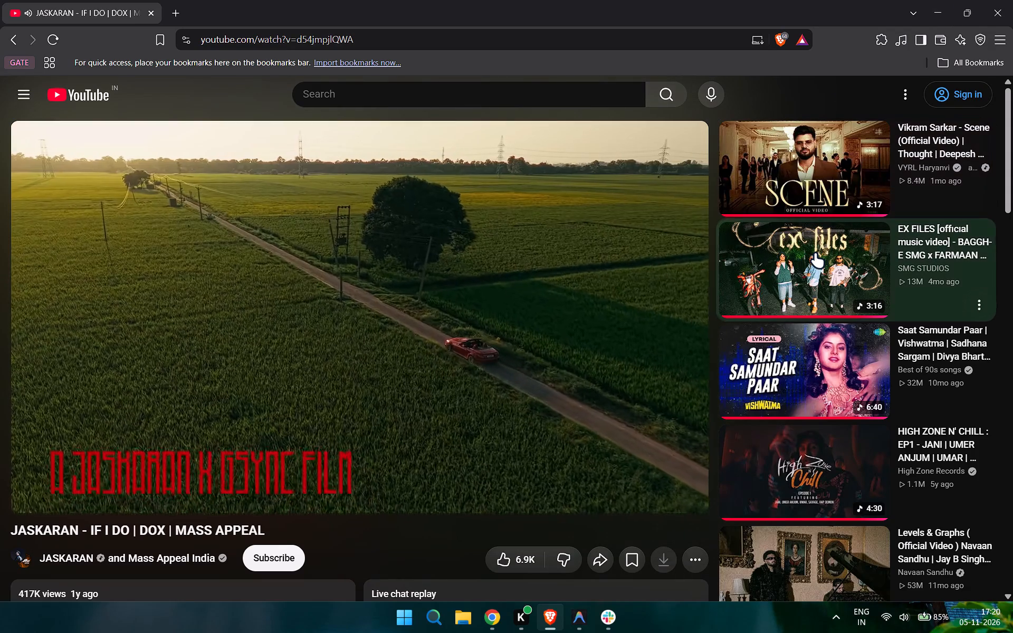
# Start the suggested "EX FILES [official music video]" by SMG STUDIOS and minimize the Brave window to return to Slack.
pyautogui.click(816, 253)
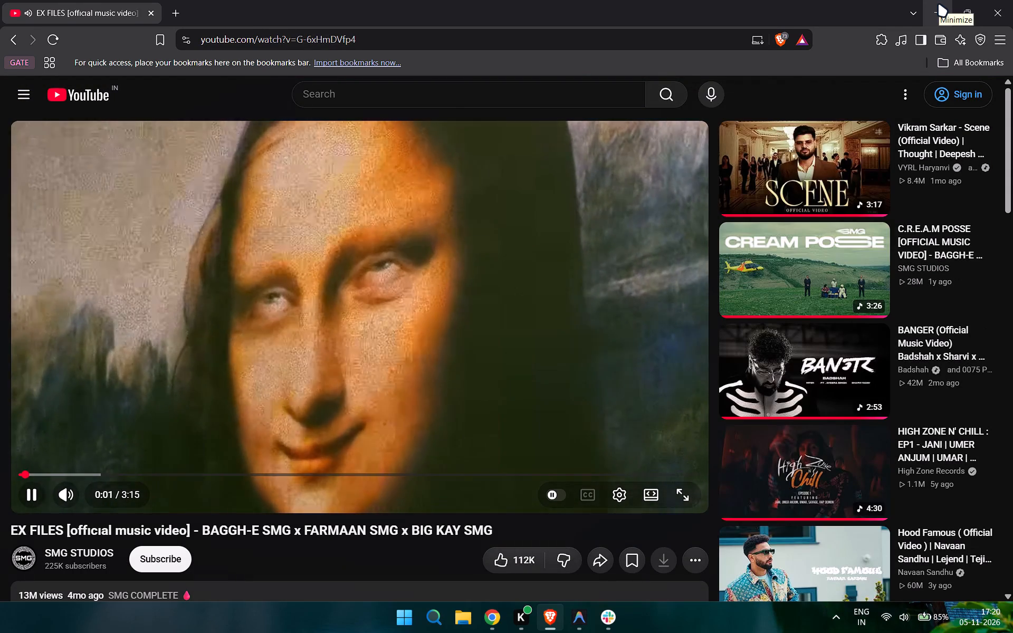
pyautogui.click(939, 5)
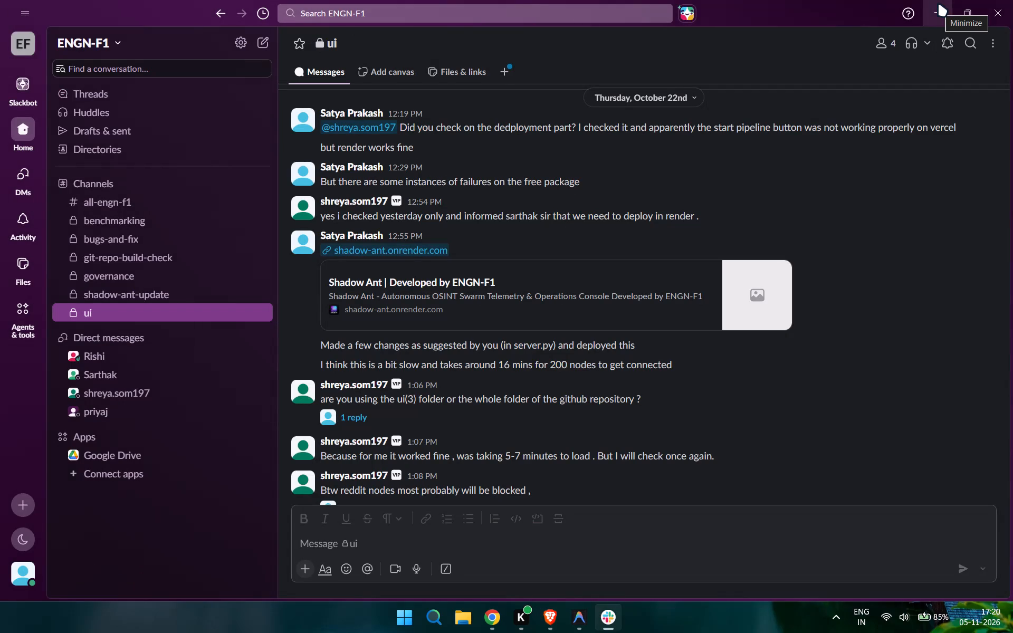
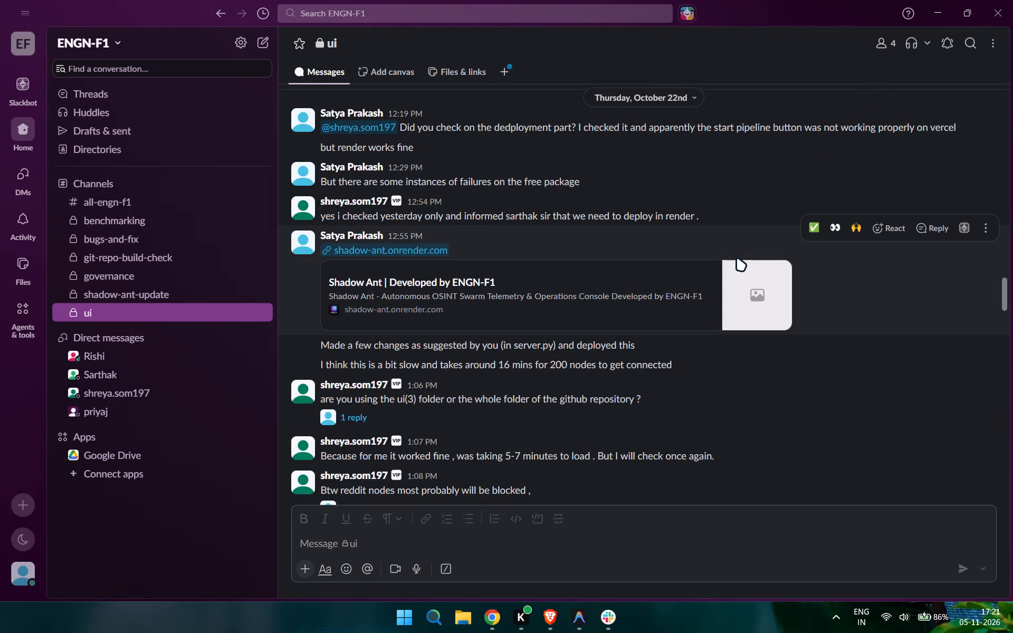
# Switch from Slack to the Work note sheet and add "UI team meeting" as task 101 in row 140.
pyautogui.scroll(7, 737, 259)
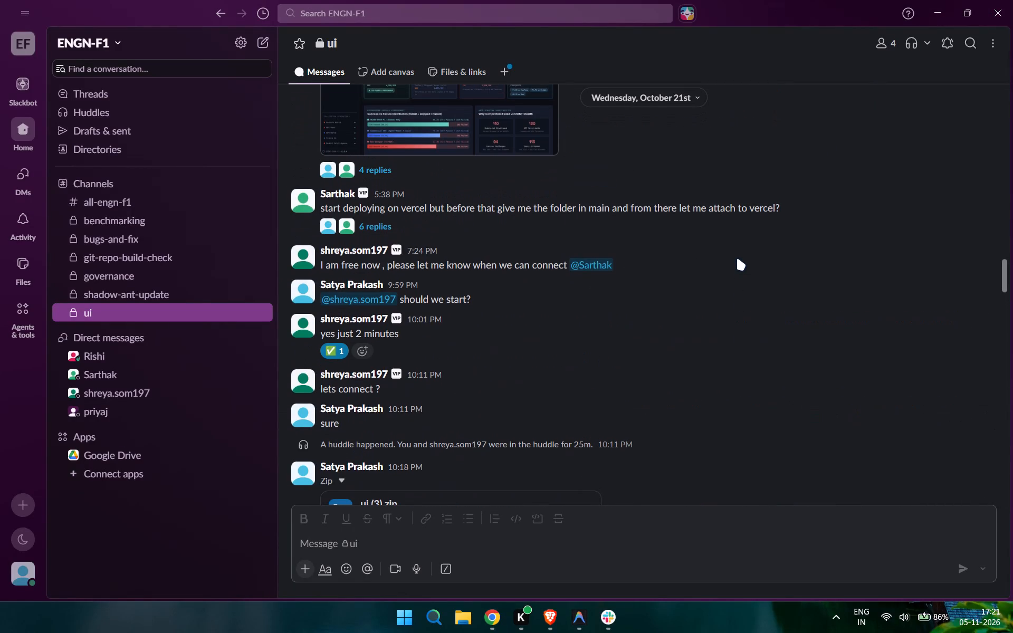
pyautogui.hotkey('alt', 'Tab')
pyautogui.hotkey('alt', 'Tab')
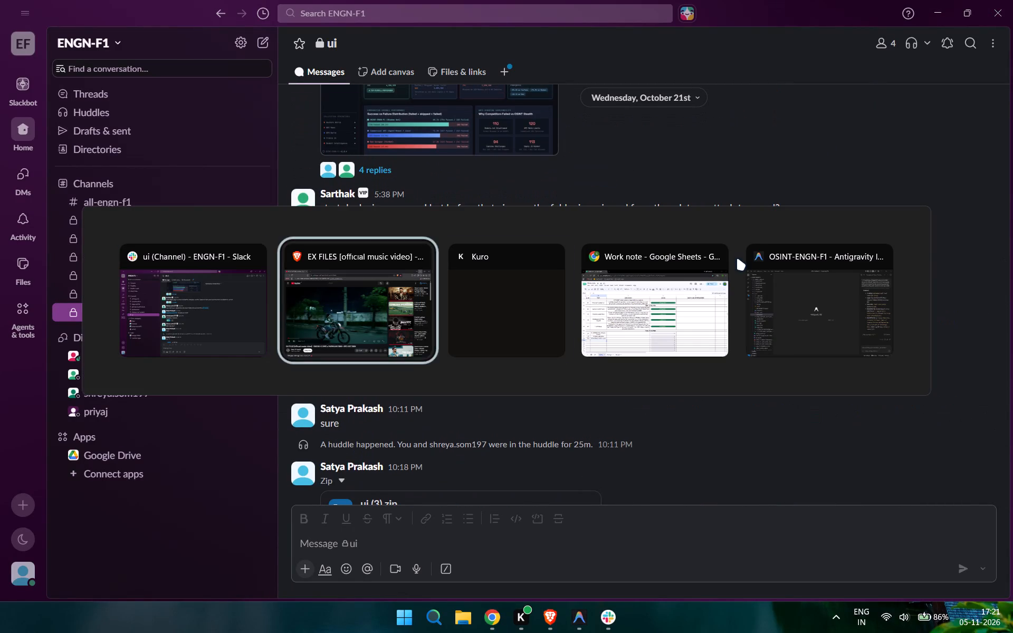
pyautogui.hotkey('alt', 'Tab')
pyautogui.hotkey('alt', 'Tab')
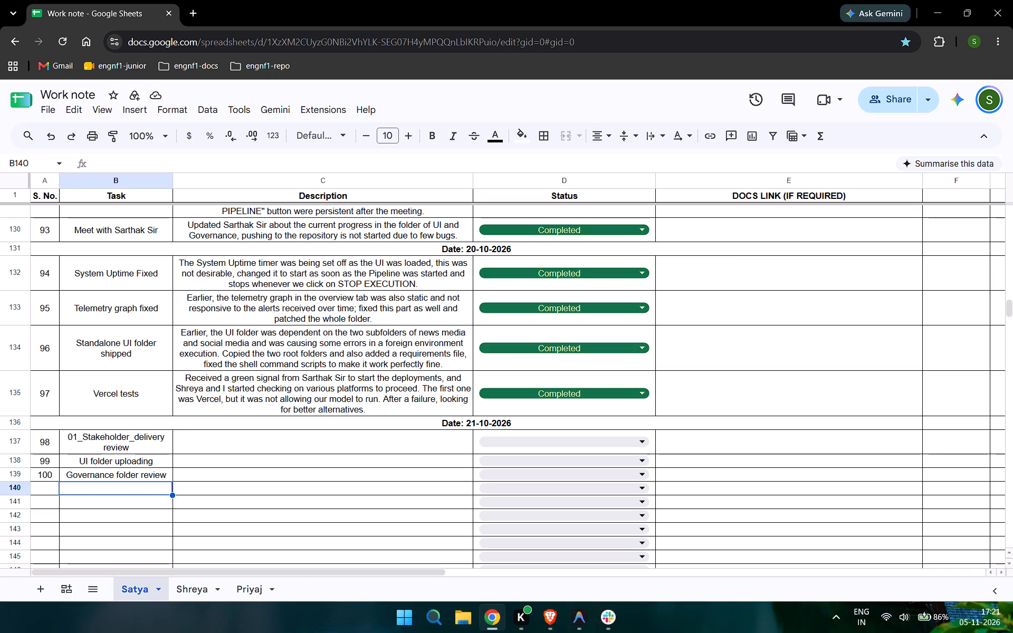
pyautogui.doubleClick(73, 489)
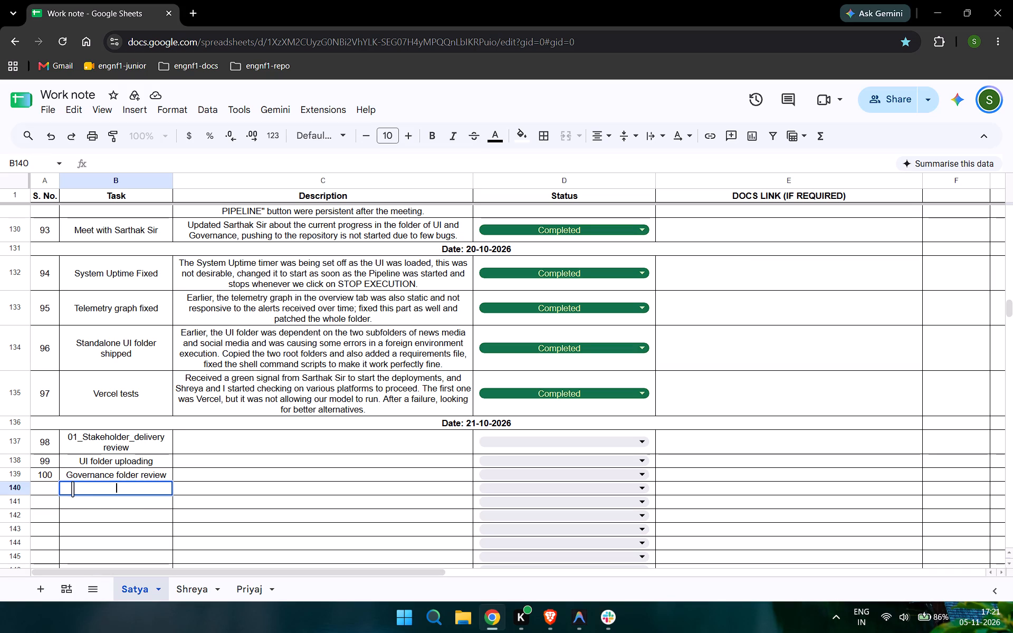
pyautogui.write('UI')
pyautogui.press('space')
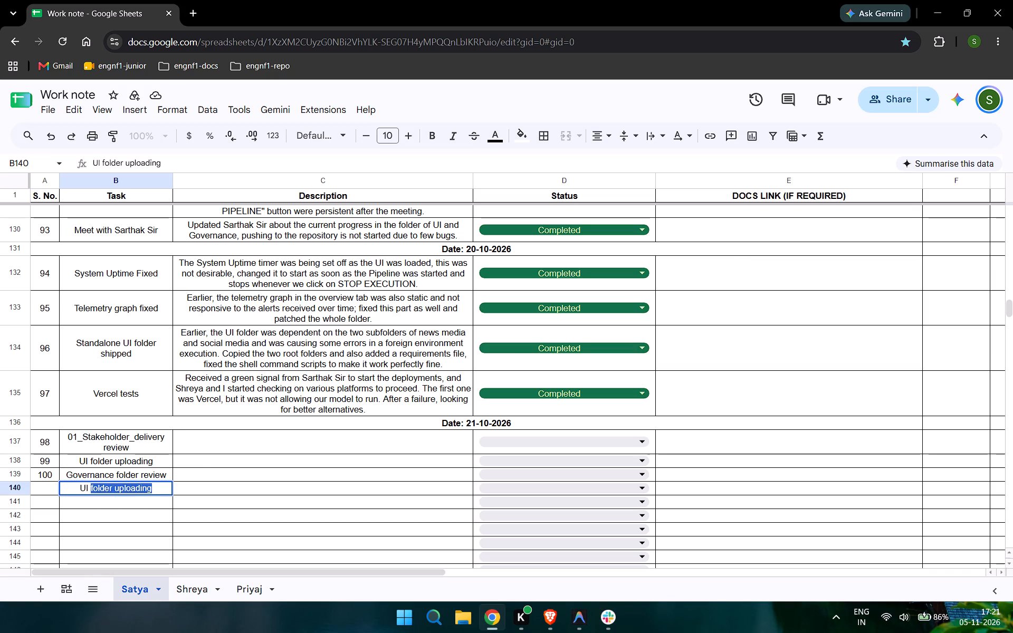
pyautogui.write('team meeting')
pyautogui.press('Left')
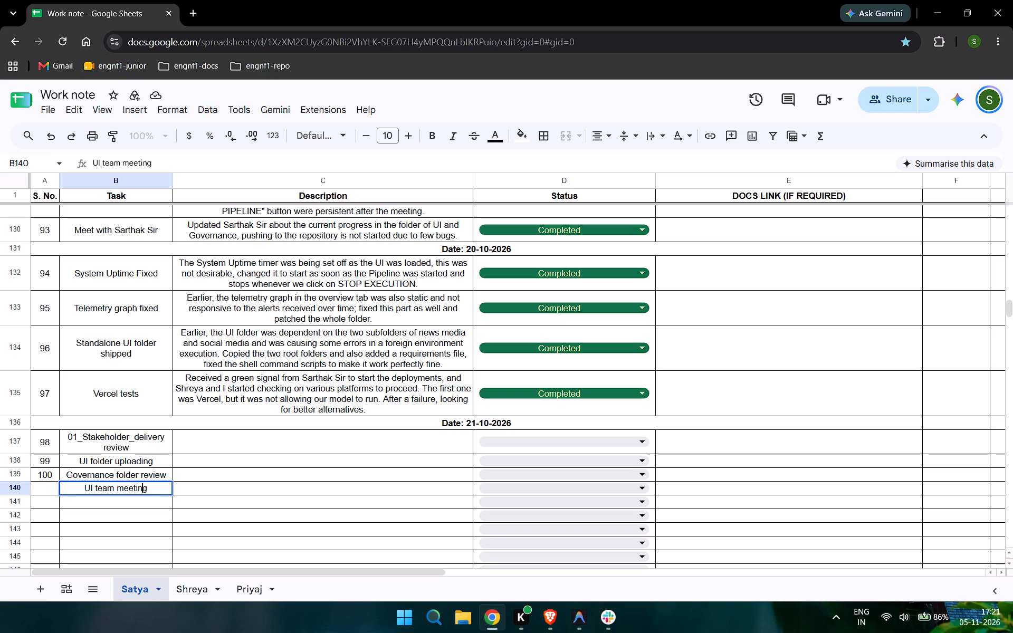
pyautogui.press('Return')
pyautogui.press('Left')
pyautogui.press('Up')
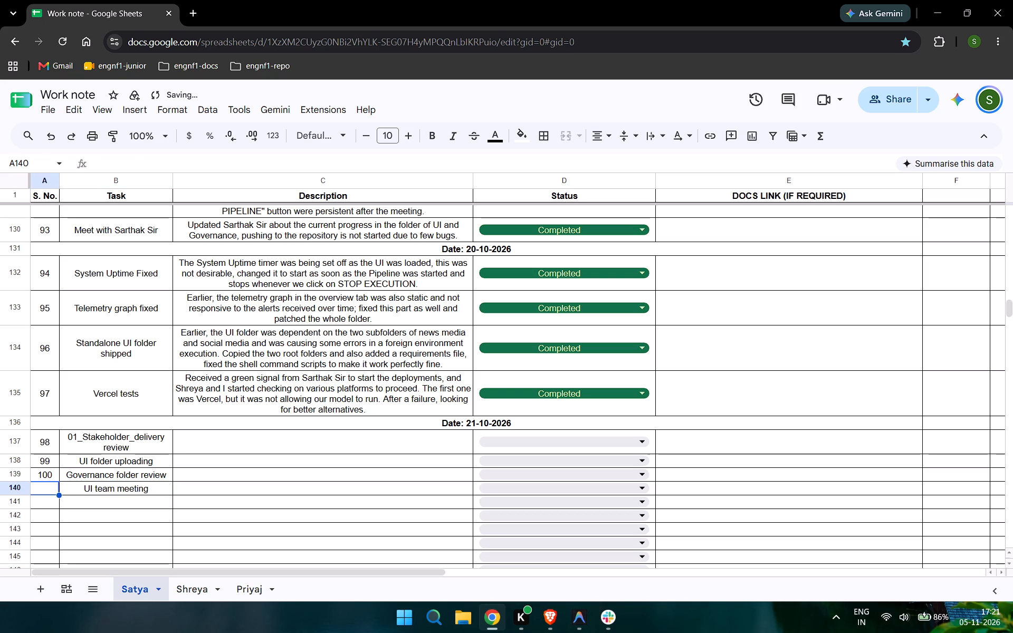
pyautogui.write('101')
pyautogui.press('Right')
# Describe task 98: "Priyaj had updated the codes and documentation in the named folders and before merging it to the main branch, asked for the review".
pyautogui.press('Right')
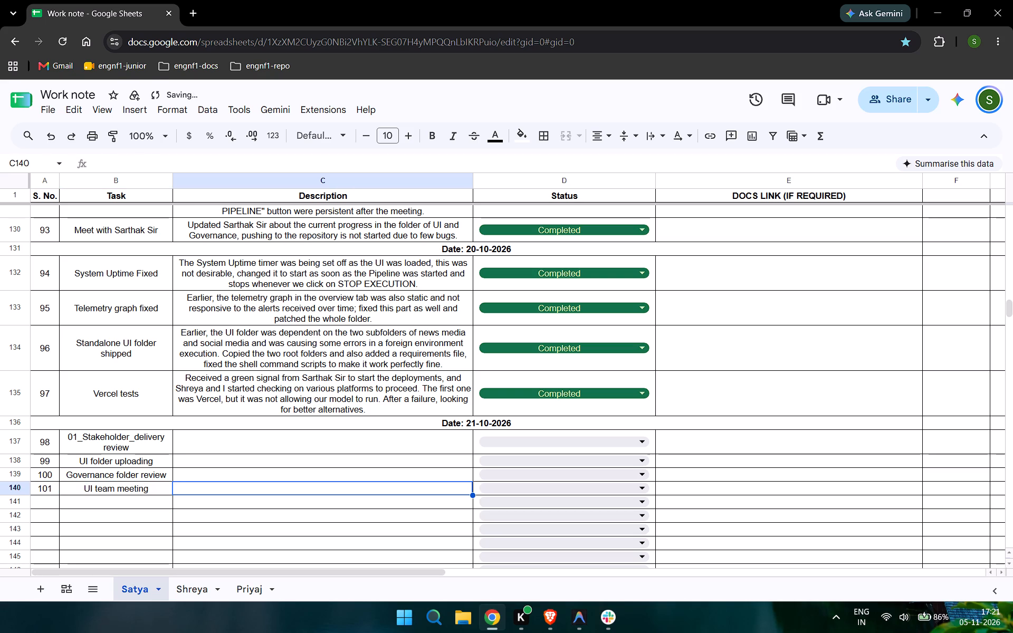
pyautogui.press('Up')
pyautogui.press('Up')
pyautogui.press('Up')
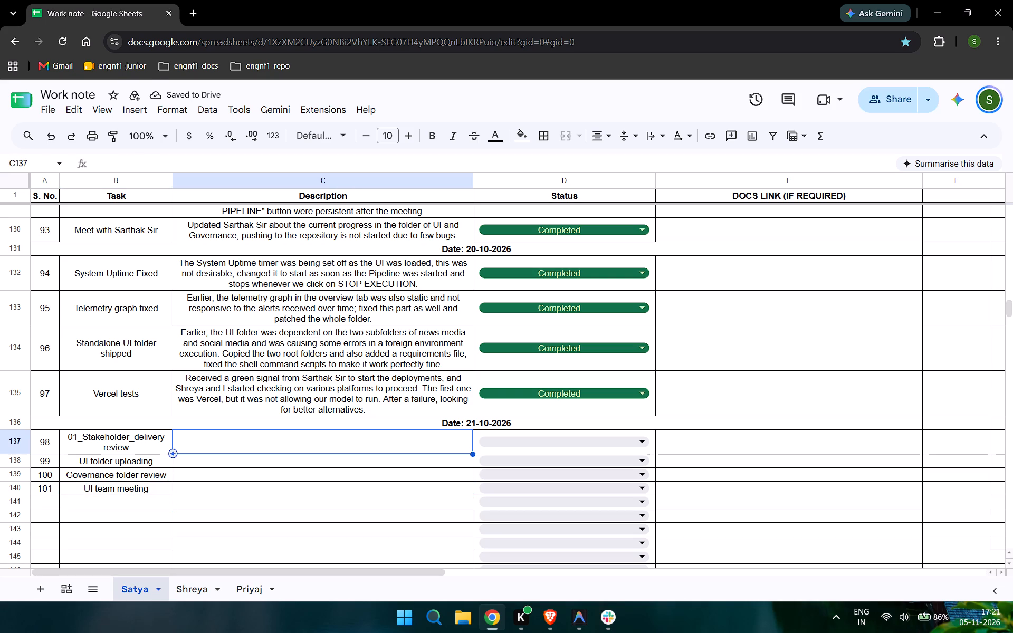
pyautogui.doubleClick(263, 448)
pyautogui.write('Priyaj had updates')
pyautogui.press('BackSpace')
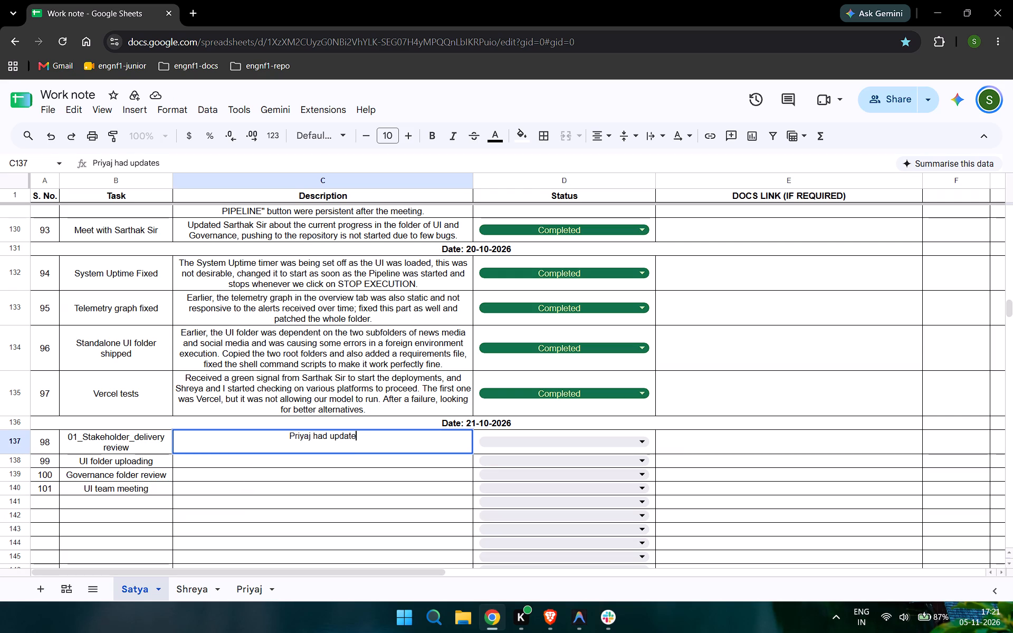
pyautogui.write('d the codes and documentation')
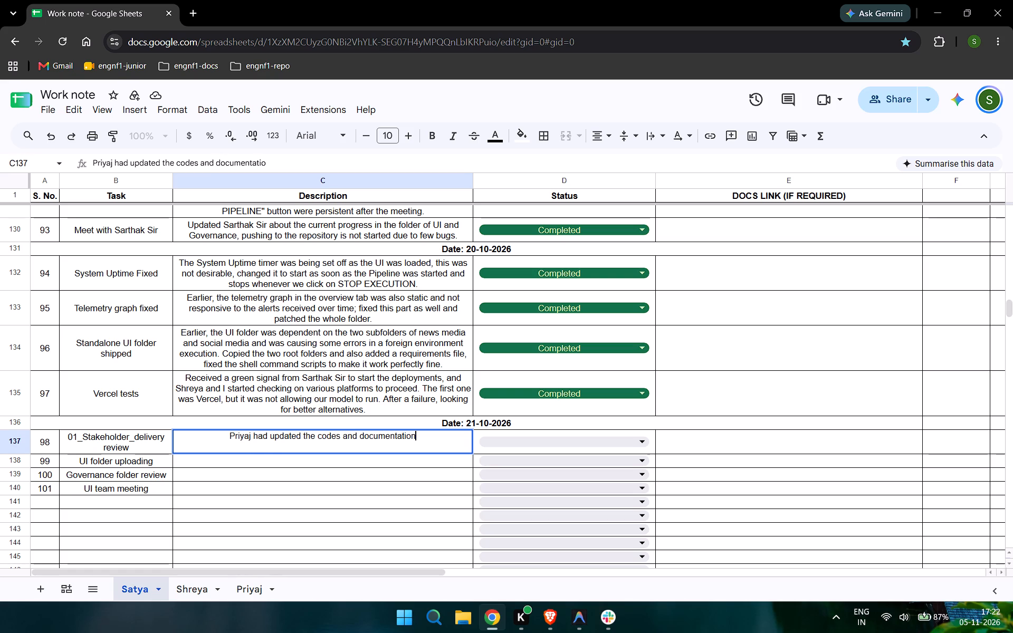
pyautogui.press('space')
pyautogui.write('in the named folders and befp')
pyautogui.press('BackSpace')
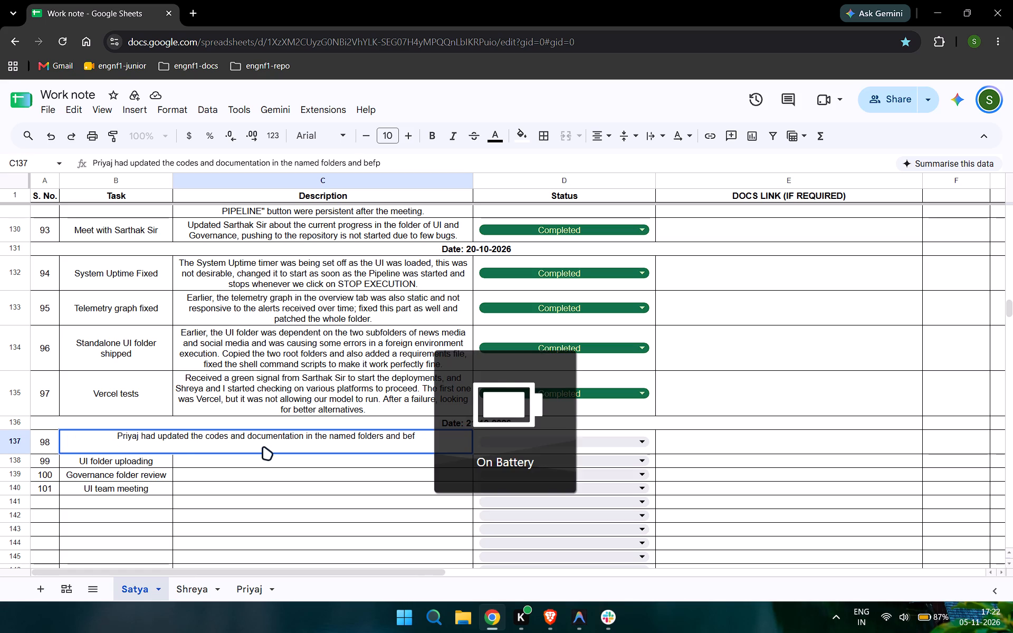
pyautogui.write('ore')
pyautogui.press('space')
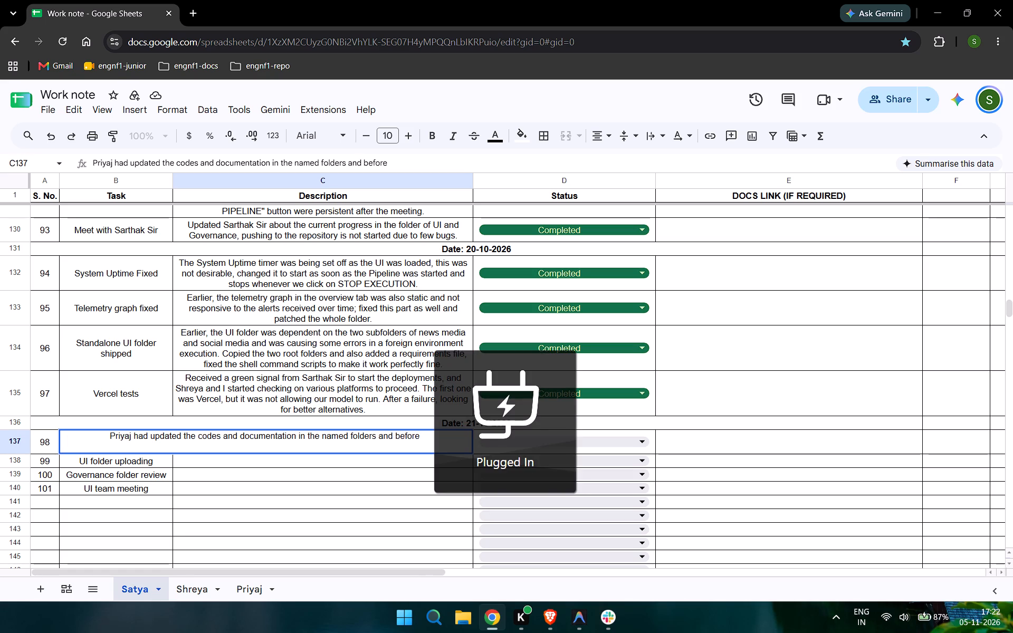
pyautogui.write('mer')
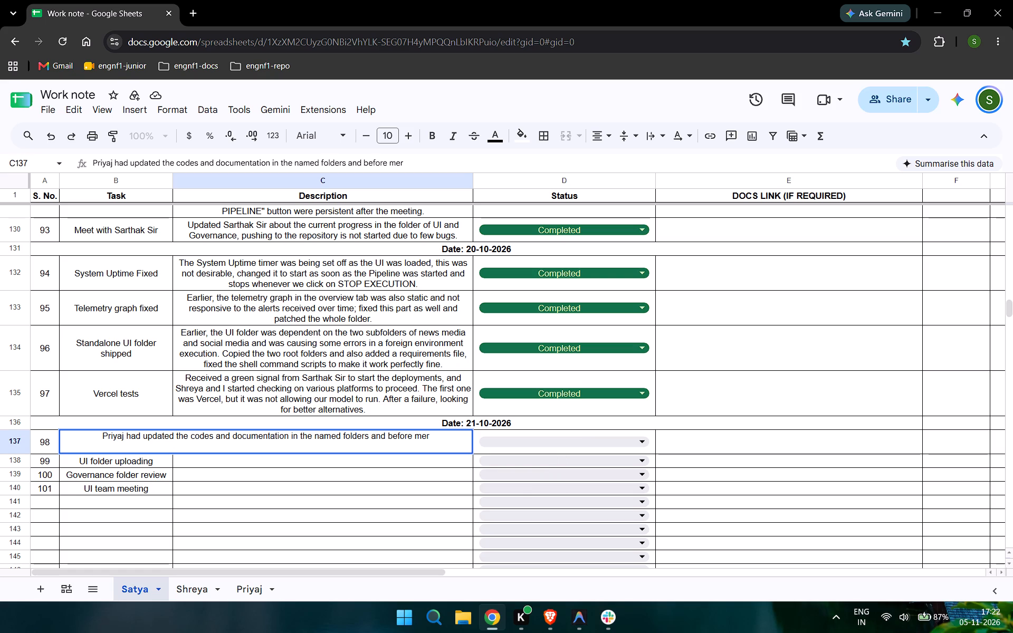
pyautogui.write('ging')
pyautogui.press('space')
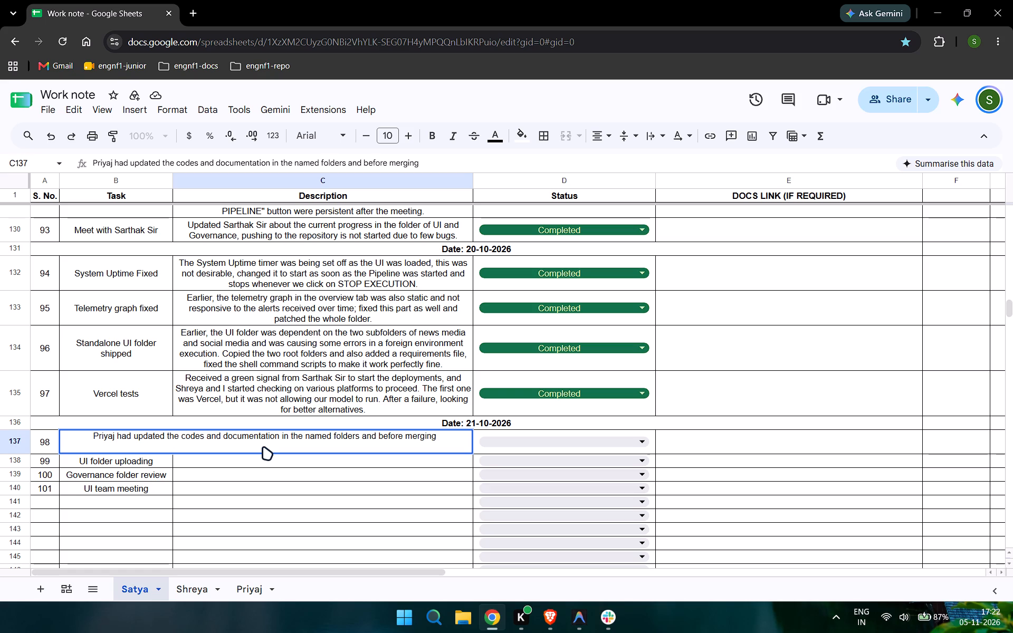
pyautogui.write('it to the main branch')
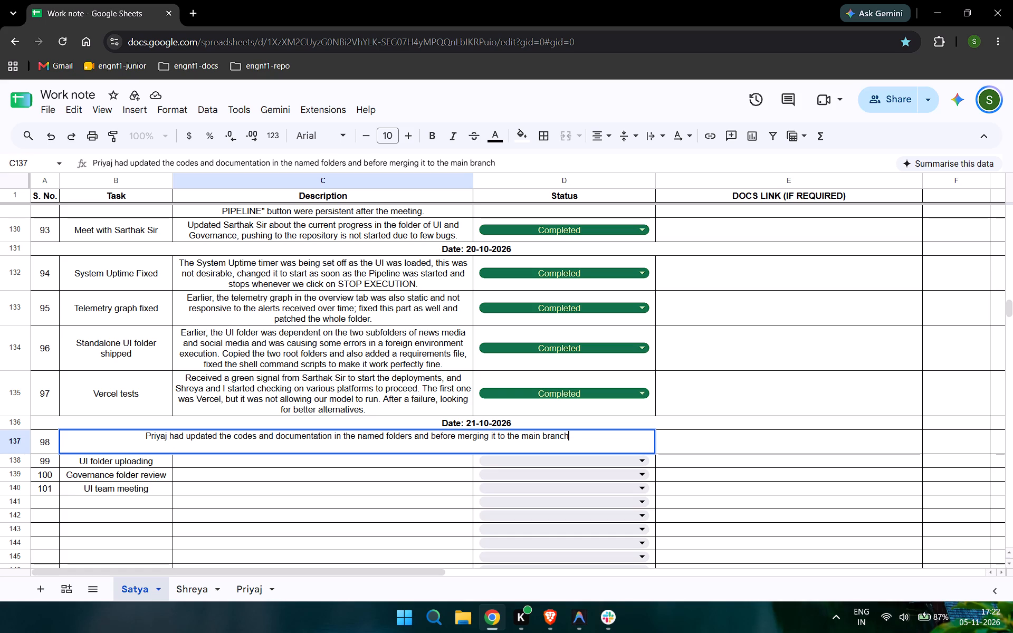
pyautogui.write(', asked for the review')
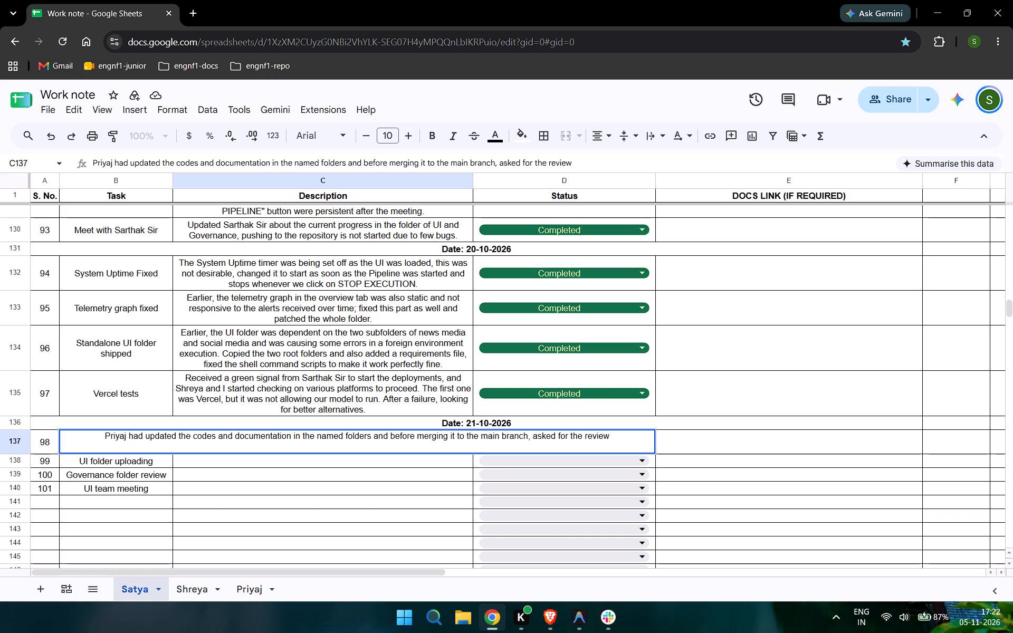
# Continue task 98's description with ". Went through every documentation and did a overall check of the structure.".
pyautogui.write('. Went through')
pyautogui.press('space')
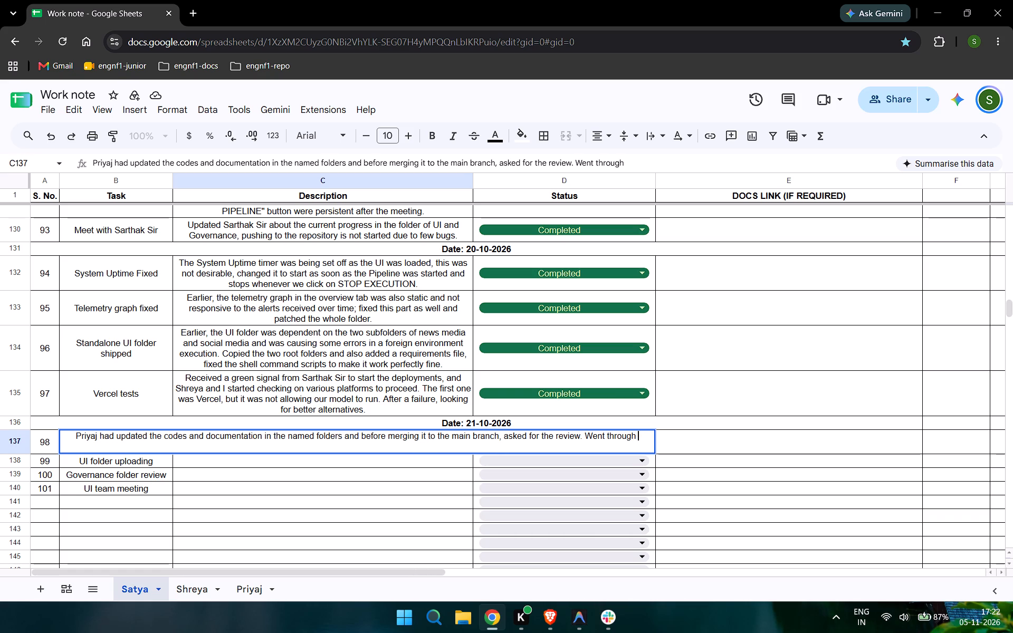
pyautogui.write('ever')
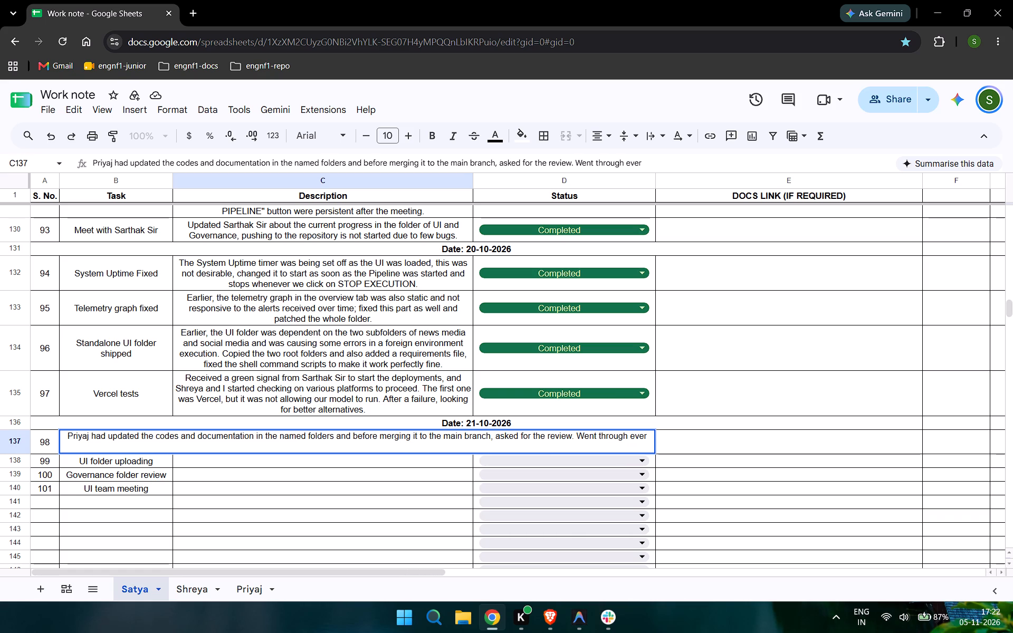
pyautogui.write('y documentation and')
pyautogui.press('space')
pyautogui.write('did a')
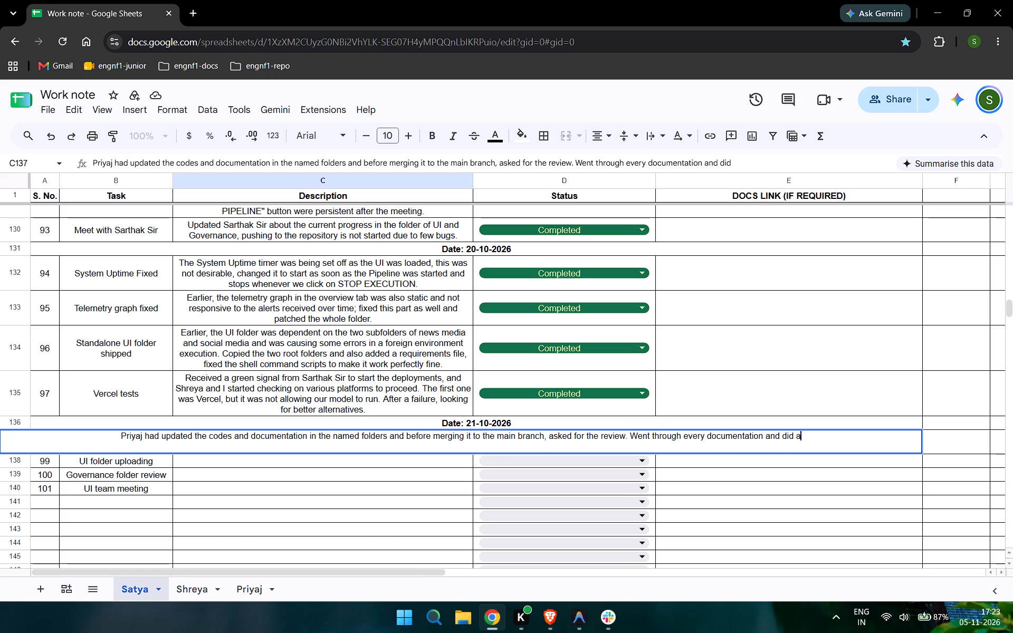
pyautogui.press('space')
pyautogui.write('oc')
pyautogui.press('BackSpace')
pyautogui.write('verla')
pyautogui.press('BackSpace')
pyautogui.press('BackSpace')
pyautogui.write('all check of the')
pyautogui.press('space')
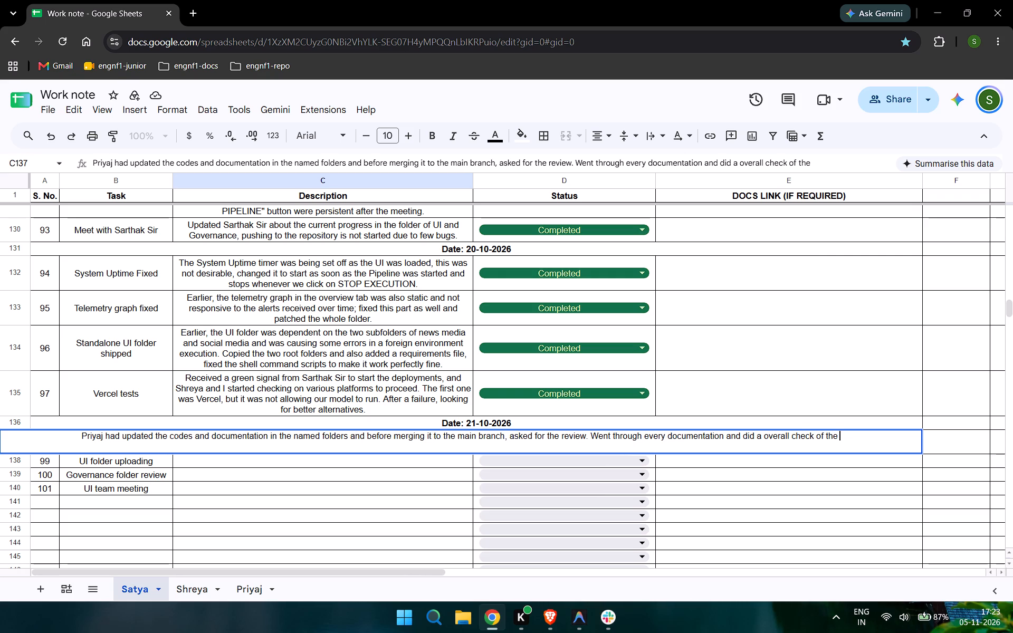
pyautogui.write('structure.')
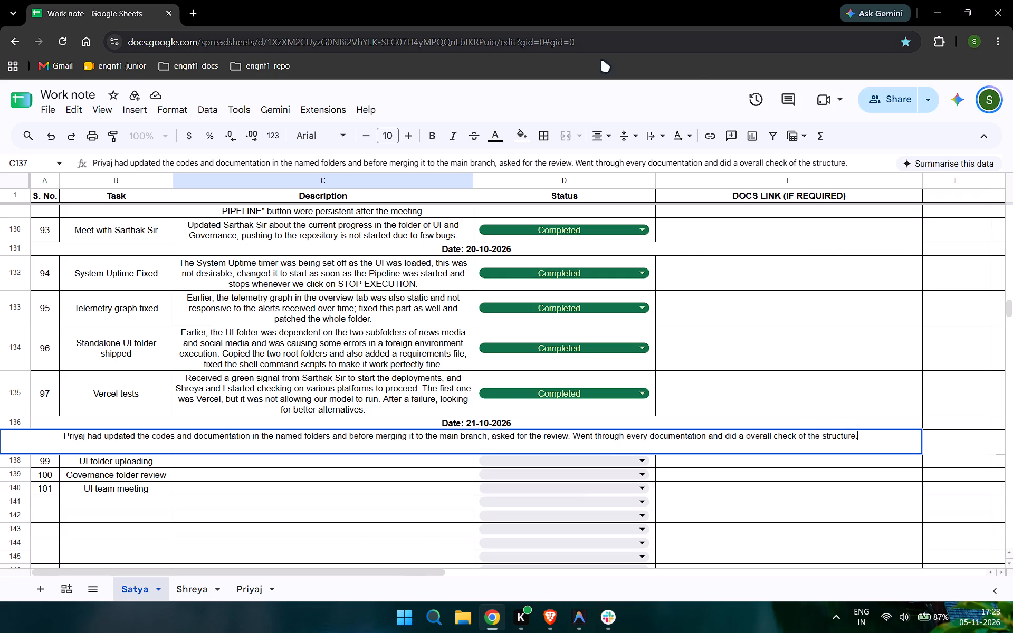
# Wrap the description text of task 98 and set its status to Completed.
pyautogui.click(645, 131)
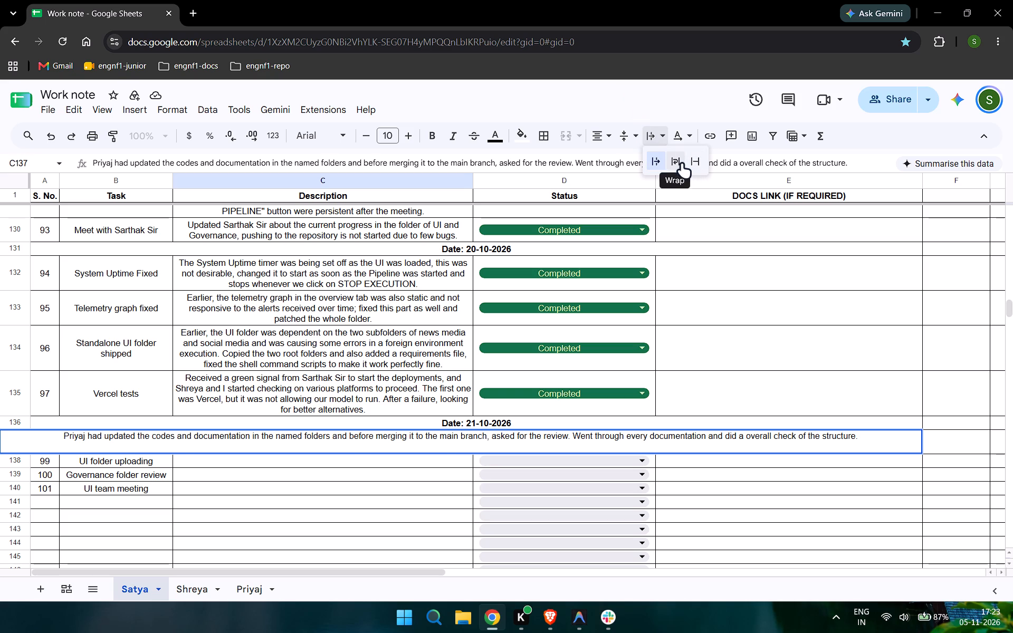
pyautogui.click(682, 164)
pyautogui.click(549, 450)
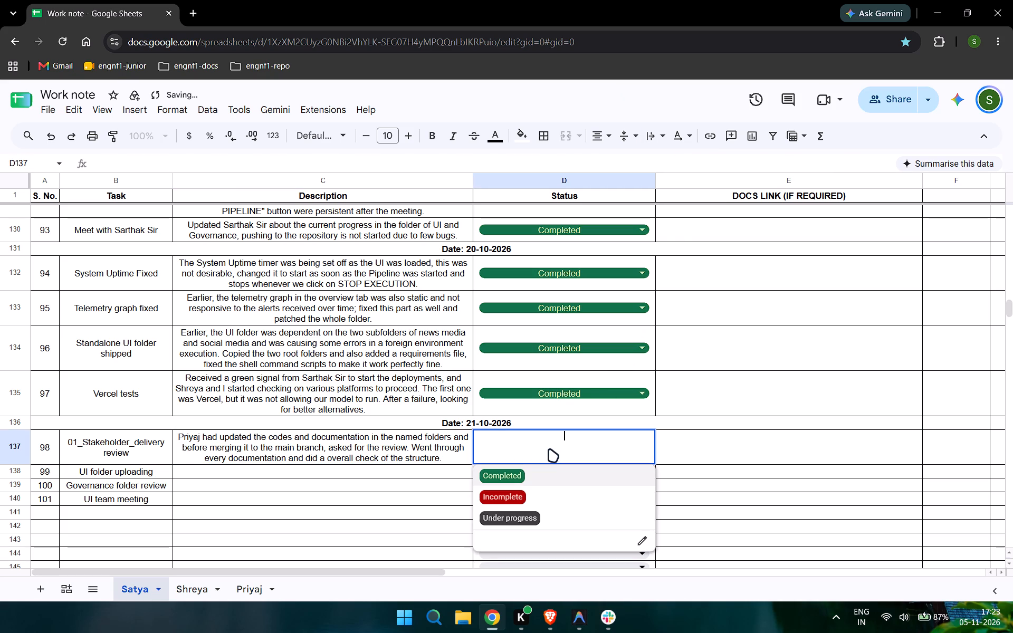
pyautogui.click(537, 480)
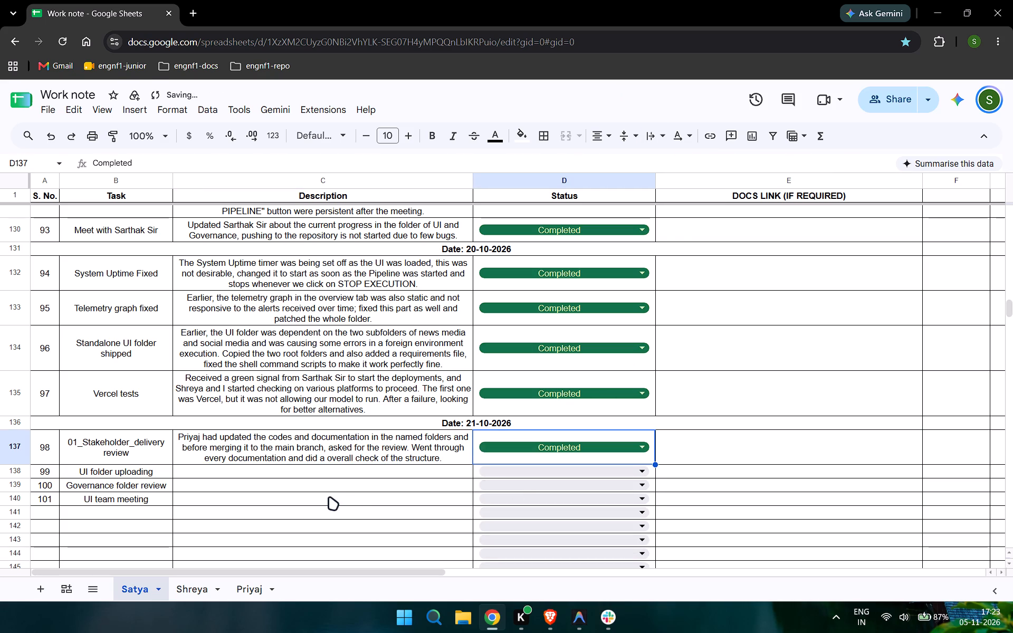
# Switch to YouTube in Brave, start the suggested "Ek Tera Pyar" by BOHEMIA, and minimize the window to return to Work note.
pyautogui.click(300, 473)
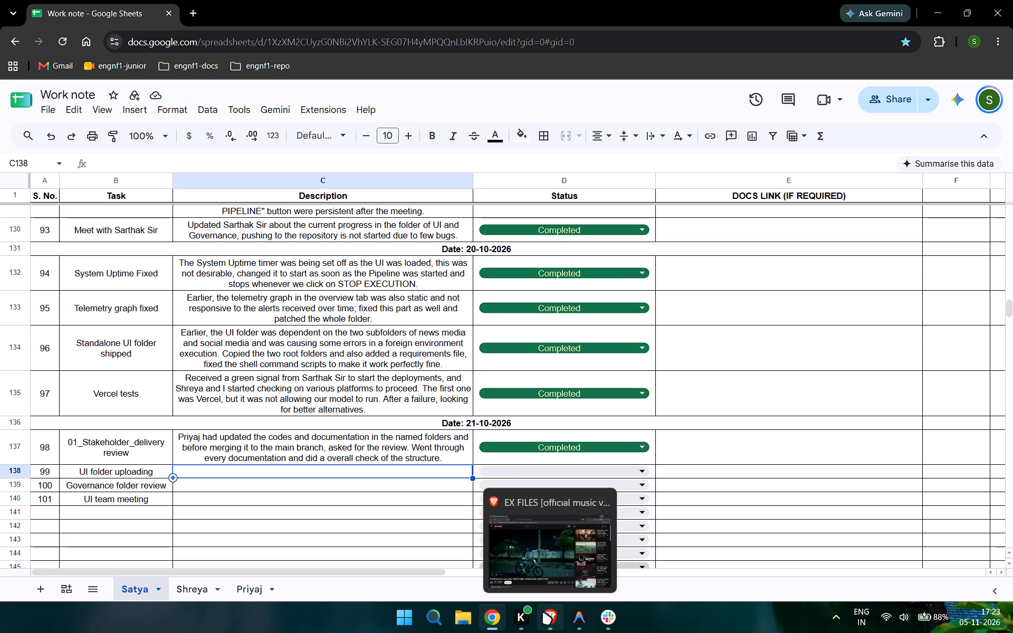
pyautogui.hotkey('alt', 'Tab')
pyautogui.hotkey('alt', 'Tab')
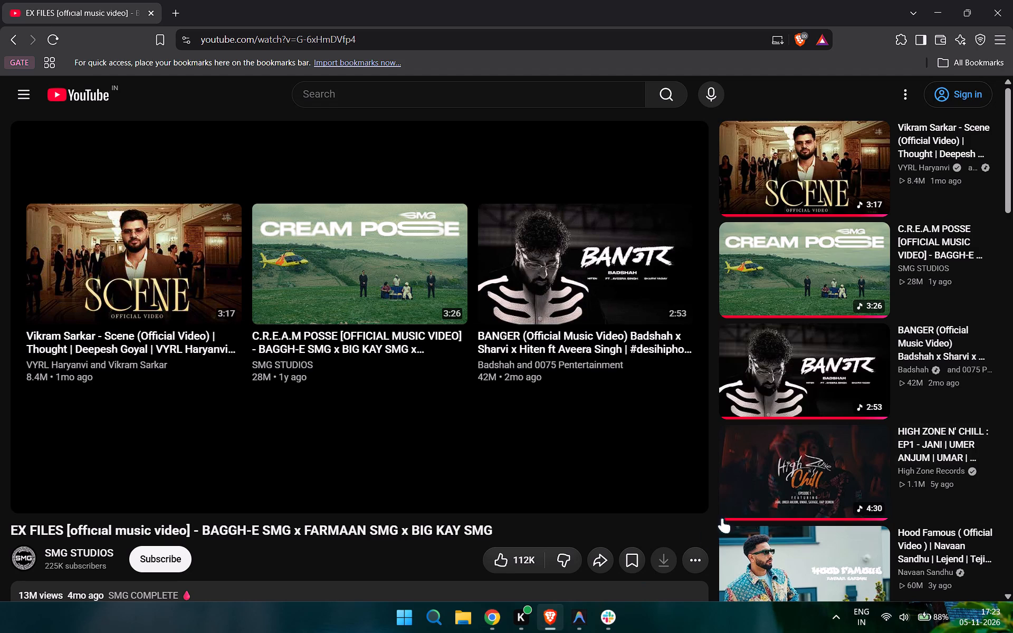
pyautogui.scroll(-5, 630, 349)
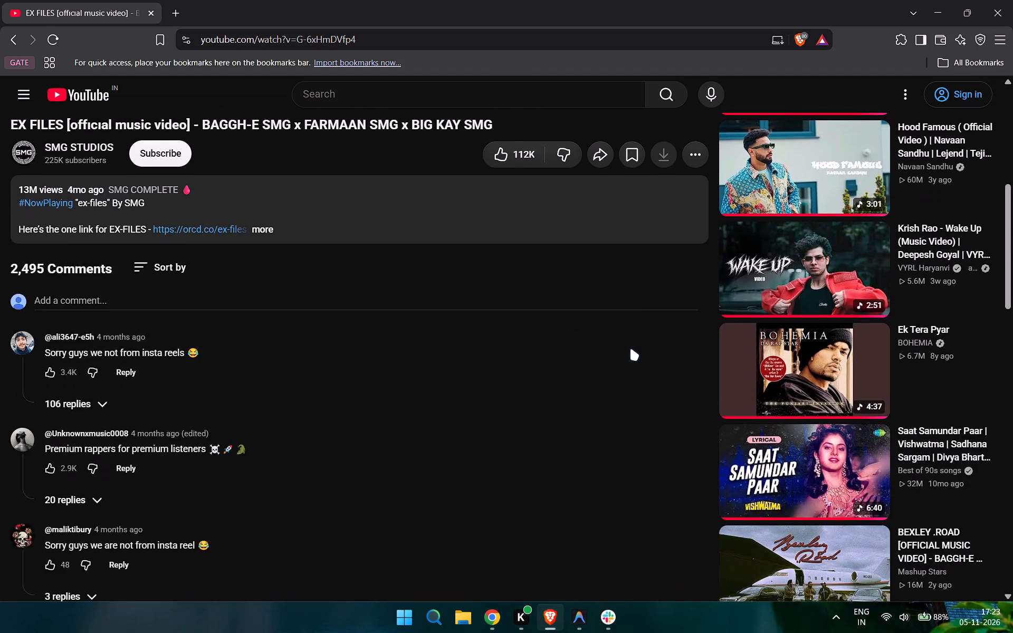
pyautogui.scroll(-2, 630, 349)
pyautogui.click(777, 190)
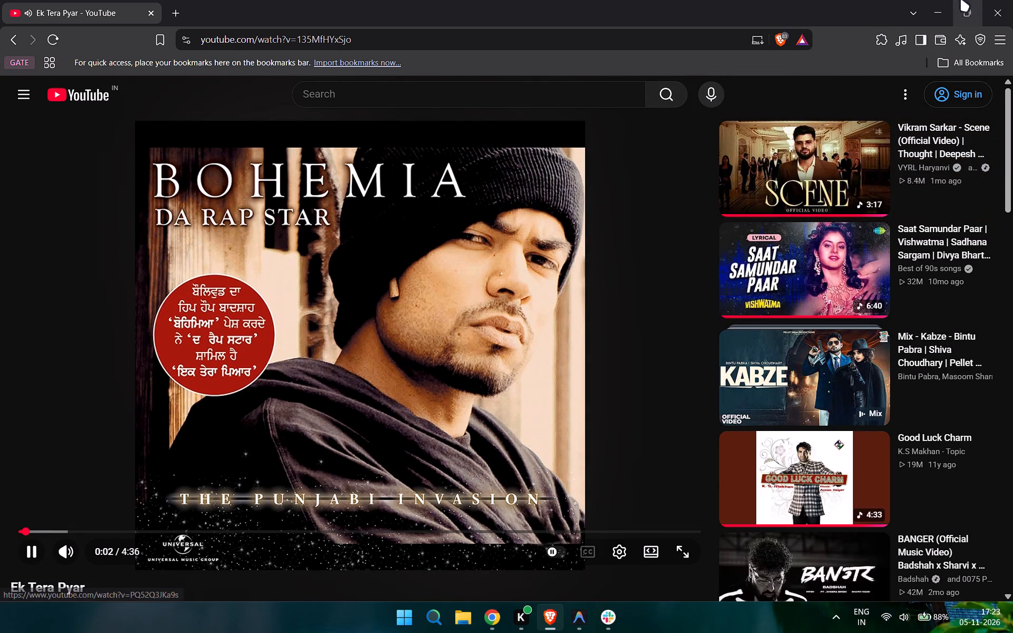
pyautogui.click(934, 0)
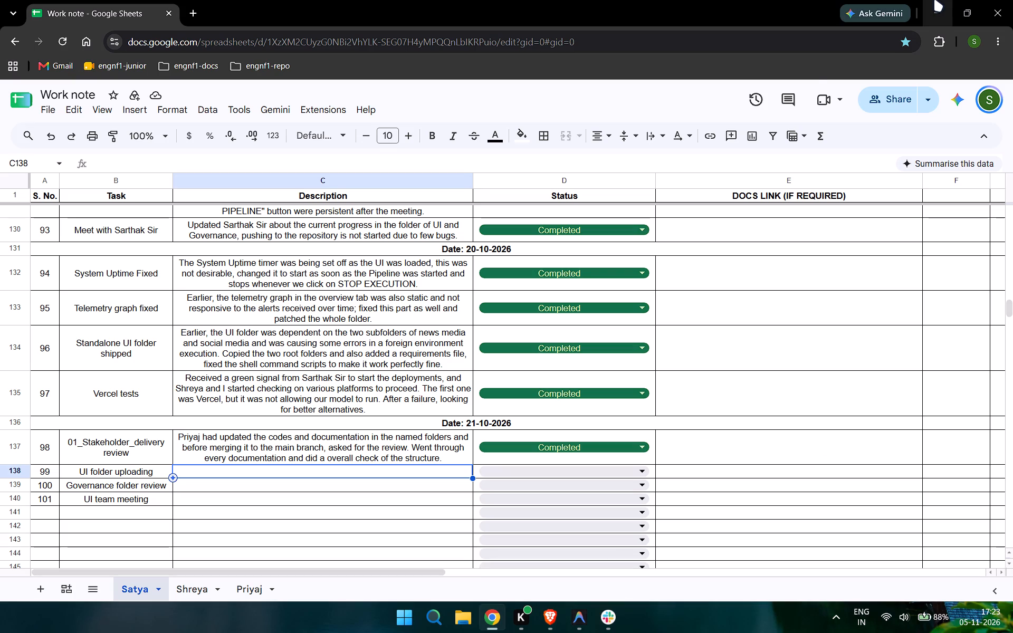
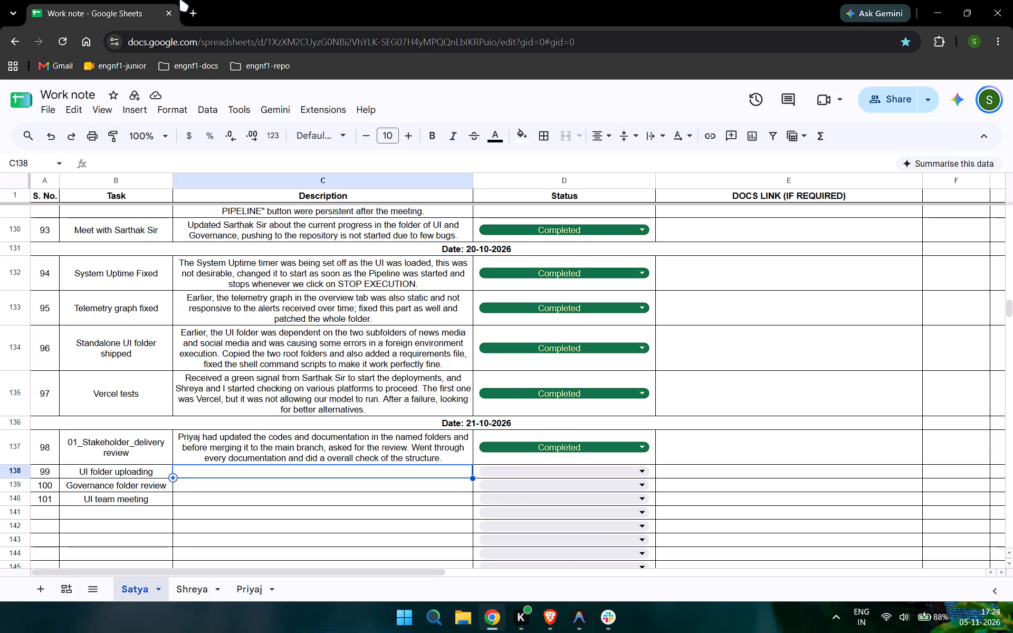
# Search Google for "samsung digital service center" in a new tab, open the Samsung Digital Service Center site and accept all cookies.
pyautogui.click(203, 3)
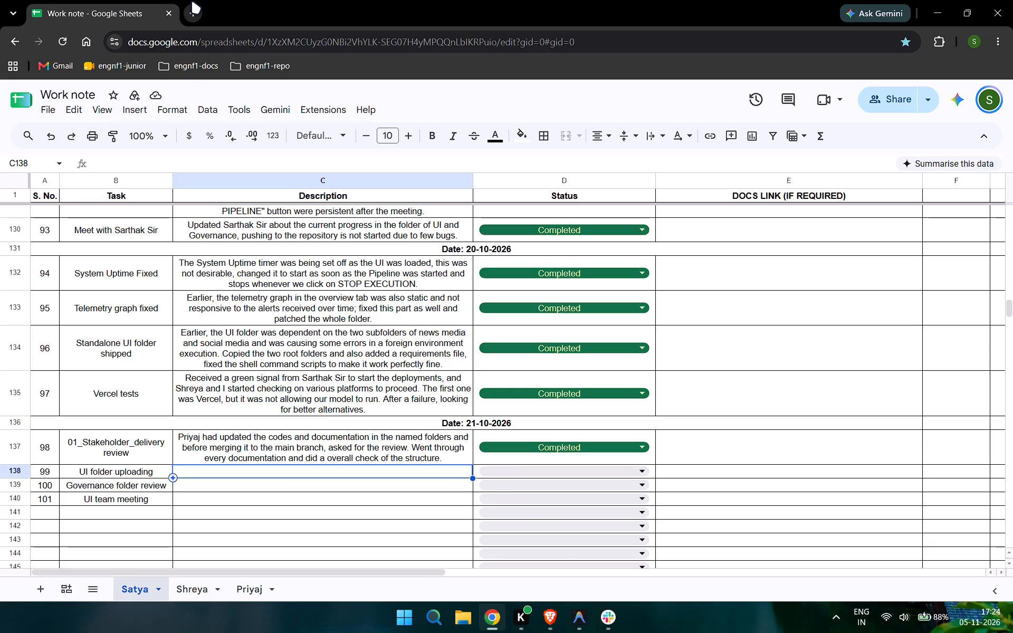
pyautogui.click(192, 2)
pyautogui.write('sa')
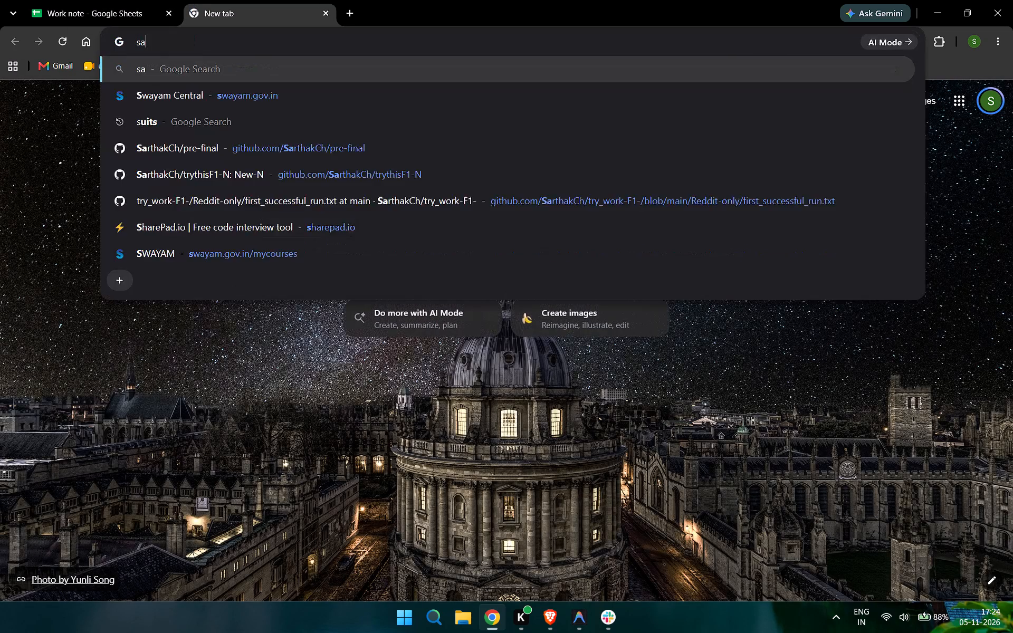
pyautogui.press('Down')
pyautogui.press('Return')
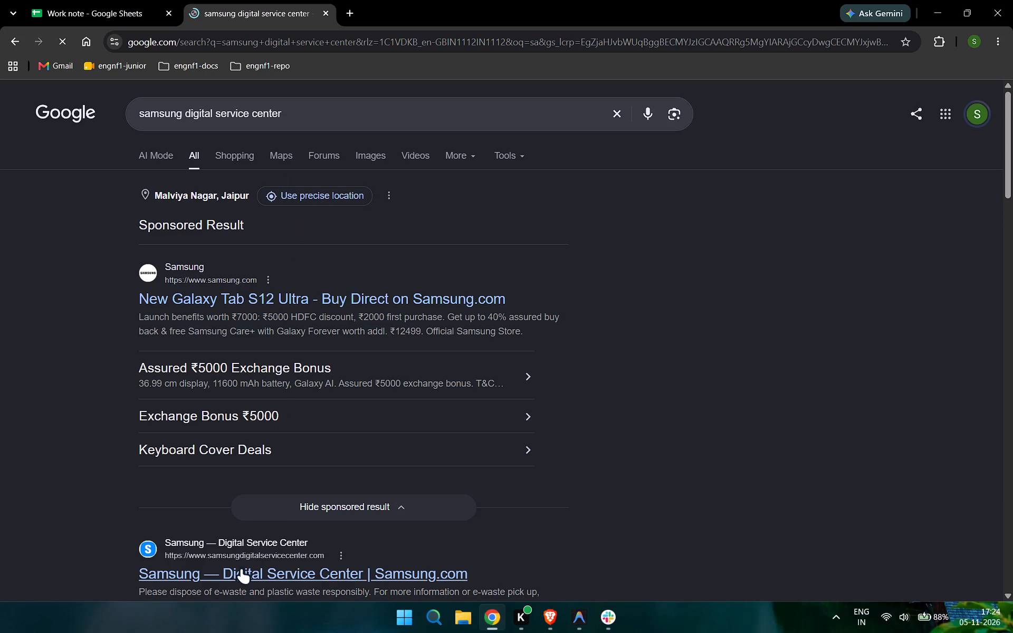
pyautogui.click(241, 570)
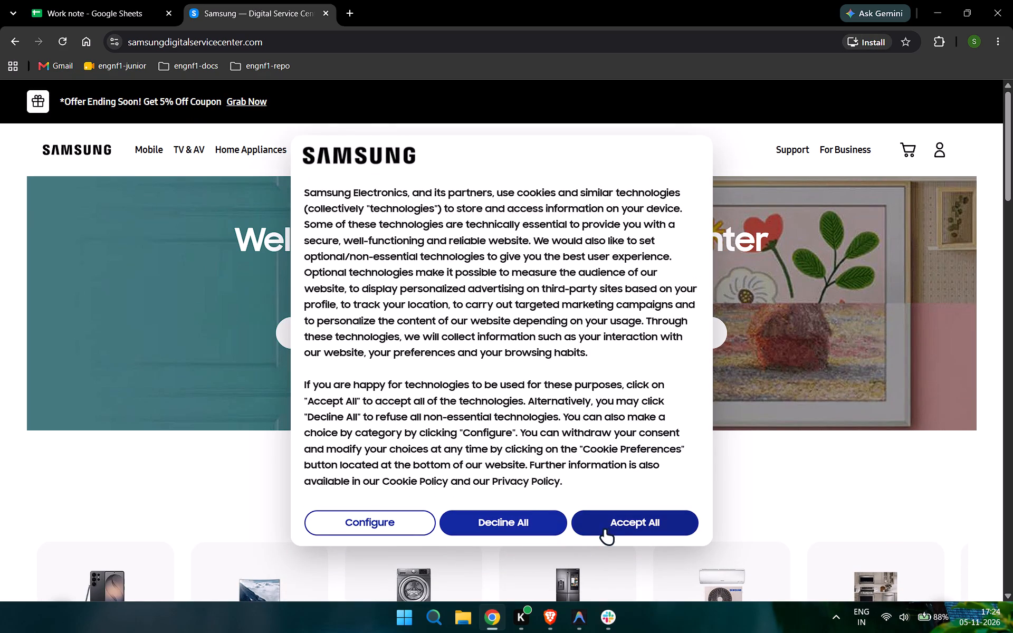
pyautogui.click(611, 524)
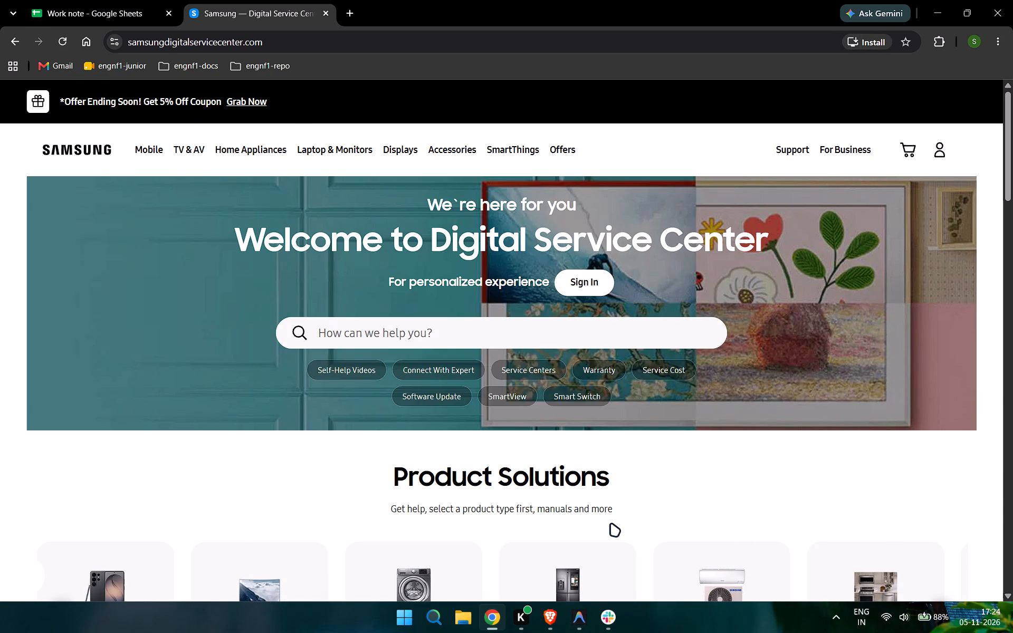
# Look through the service site and its Smartphones page for support links, and open the Digital Service Center from the footer.
pyautogui.scroll(-13, 611, 524)
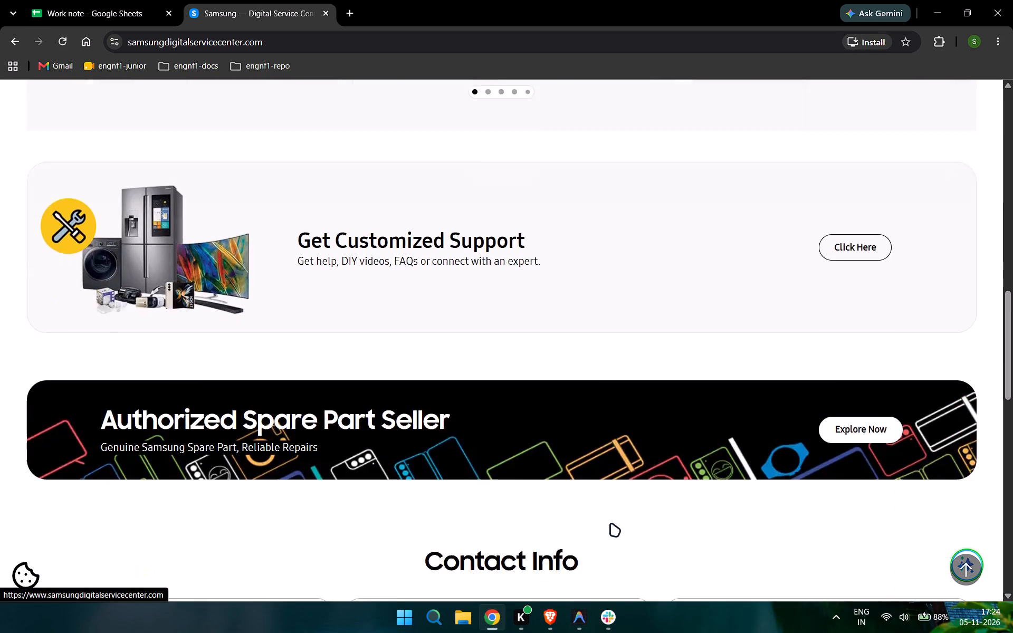
pyautogui.scroll(-5, 611, 524)
pyautogui.scroll(1, 611, 524)
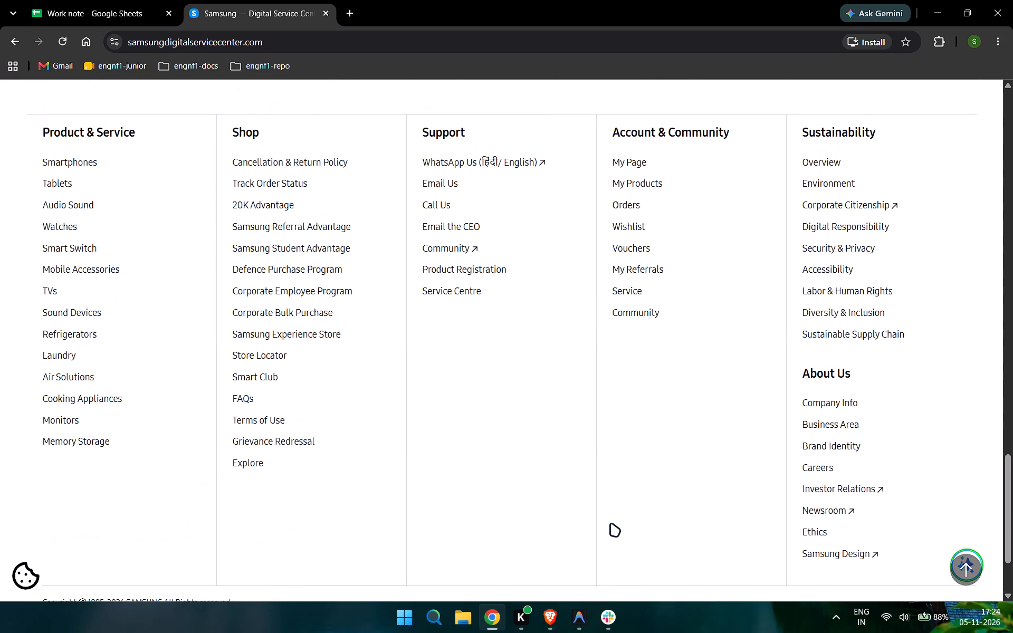
pyautogui.click(71, 167)
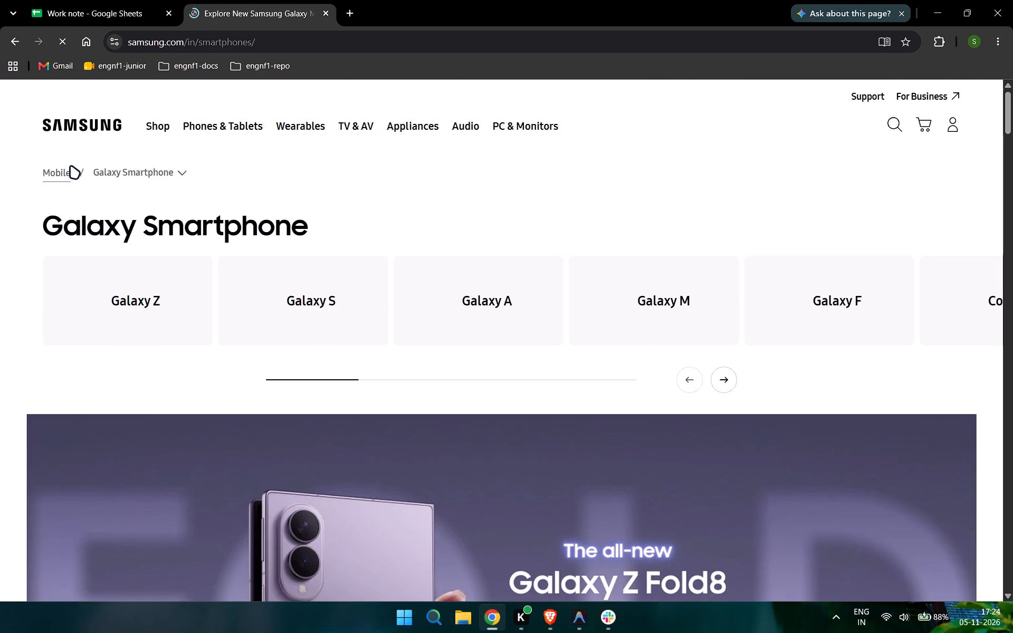
pyautogui.scroll(-14, 71, 167)
pyautogui.scroll(-17, 71, 167)
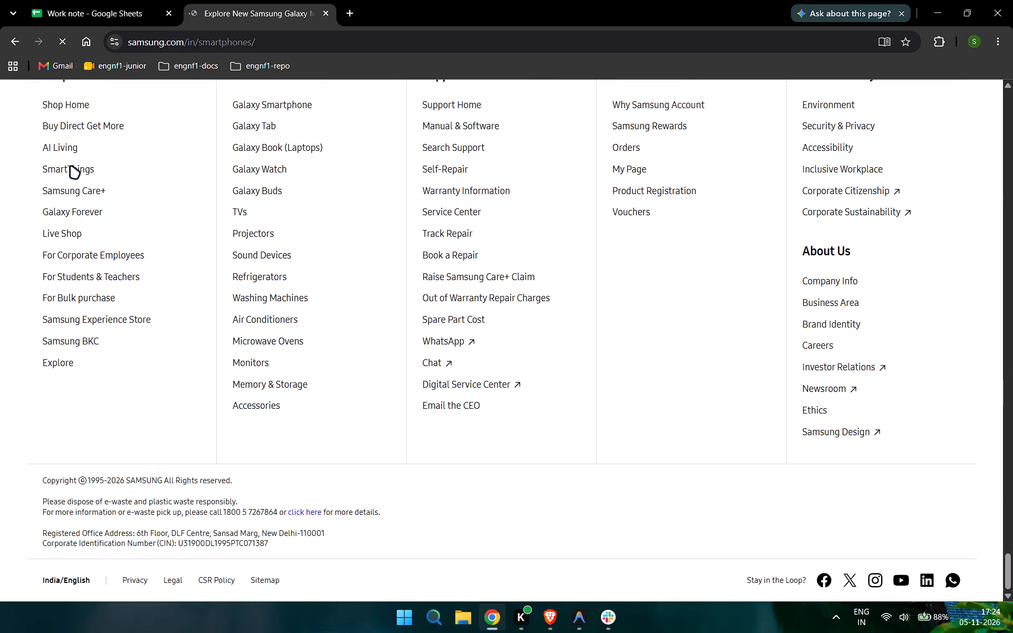
pyautogui.scroll(1, 71, 167)
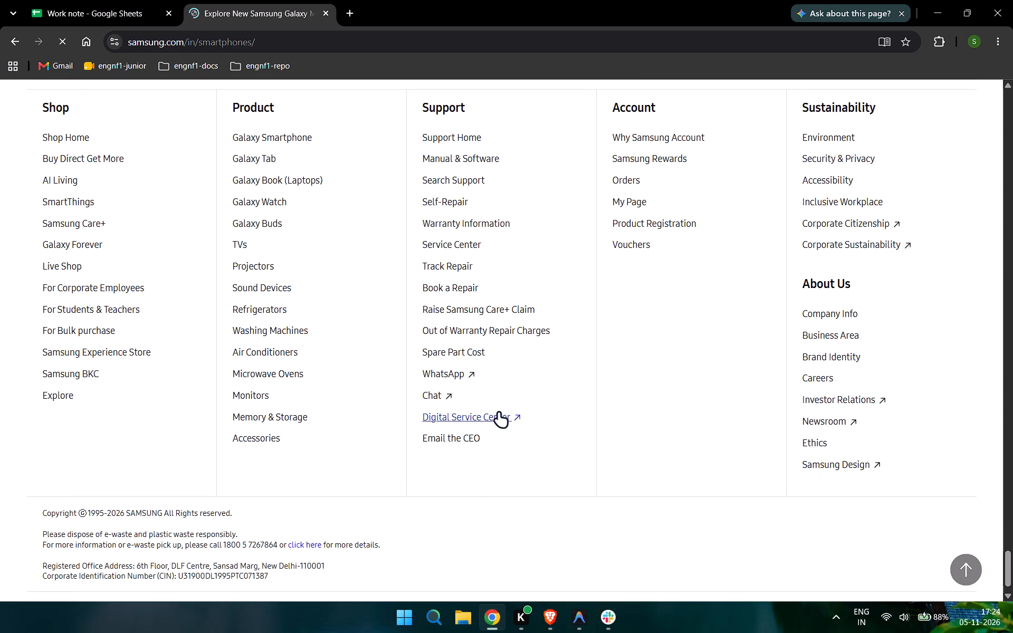
pyautogui.click(499, 409)
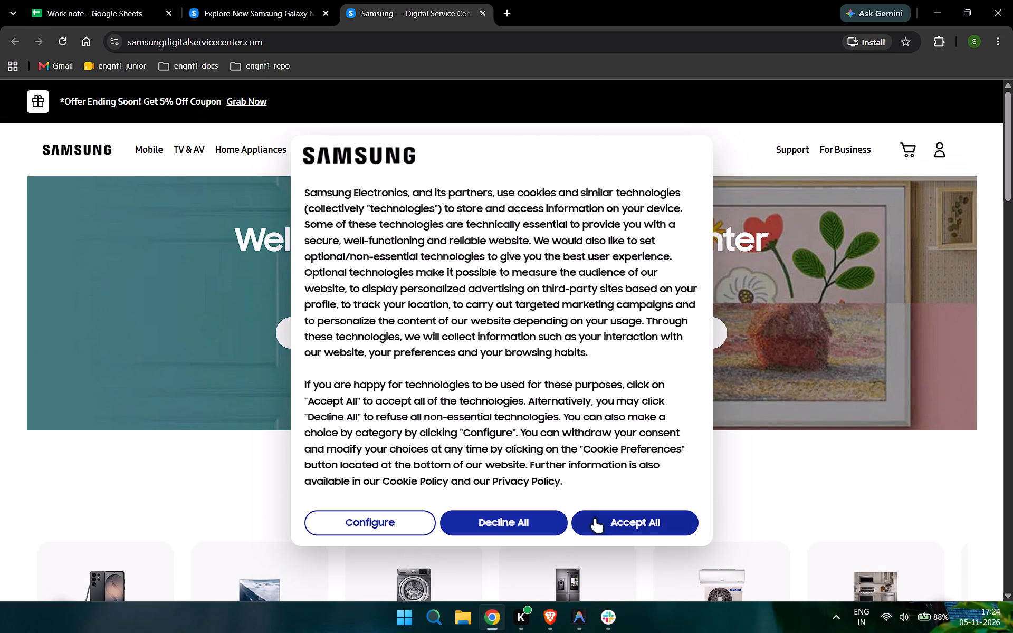
# Accept all cookies on the Digital Service Center site and close the expanded Displays menu.
pyautogui.click(604, 522)
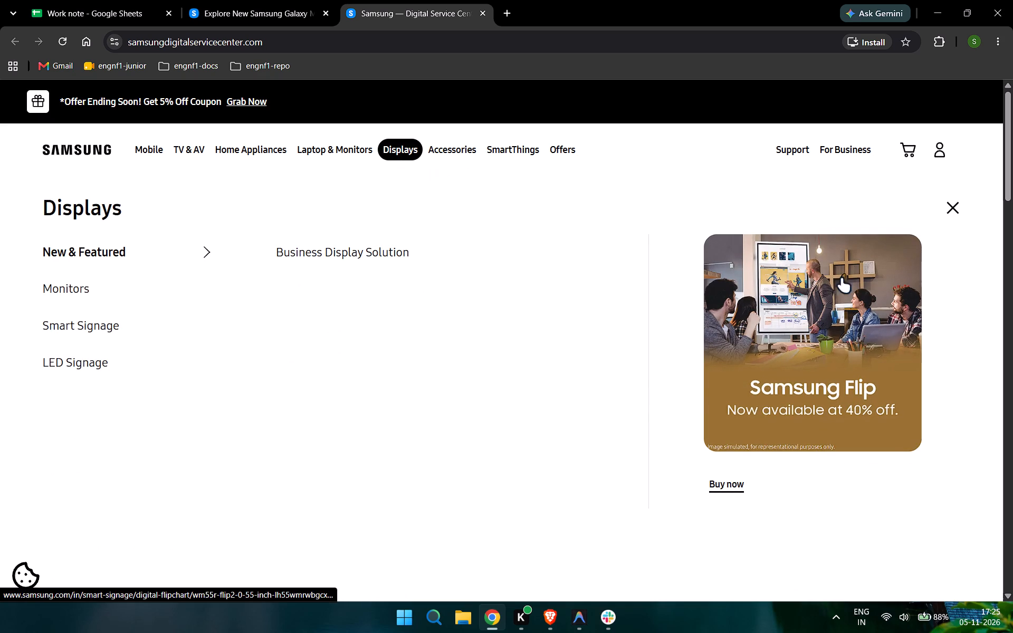
pyautogui.click(958, 203)
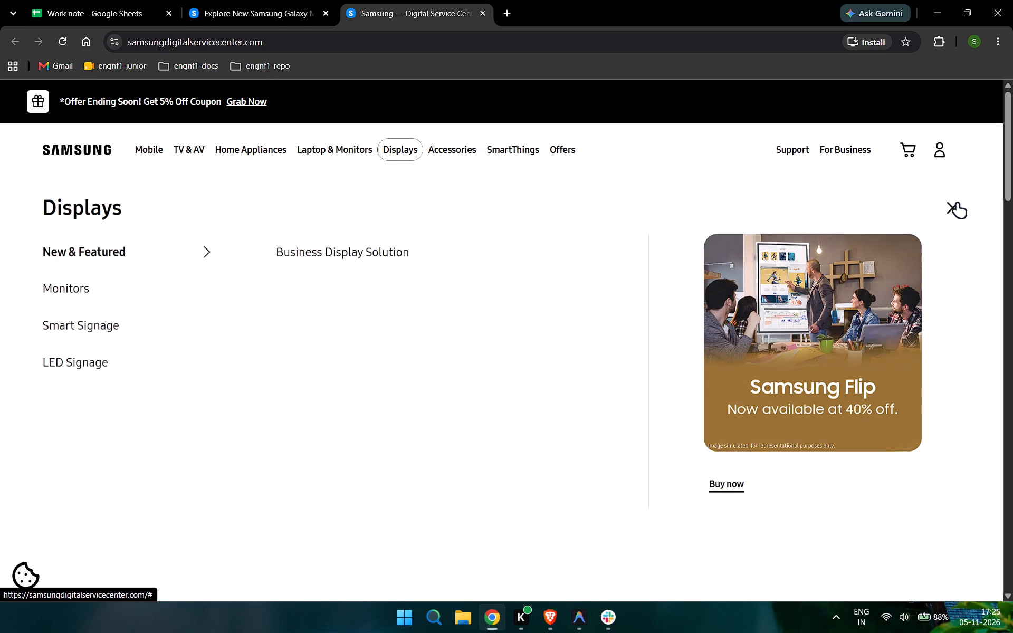
# Open Book Appointment from the homepage's Quick Links, decline the site's location permission notice and close the discount coupon offer.
pyautogui.scroll(-13, 719, 409)
pyautogui.scroll(1, 719, 409)
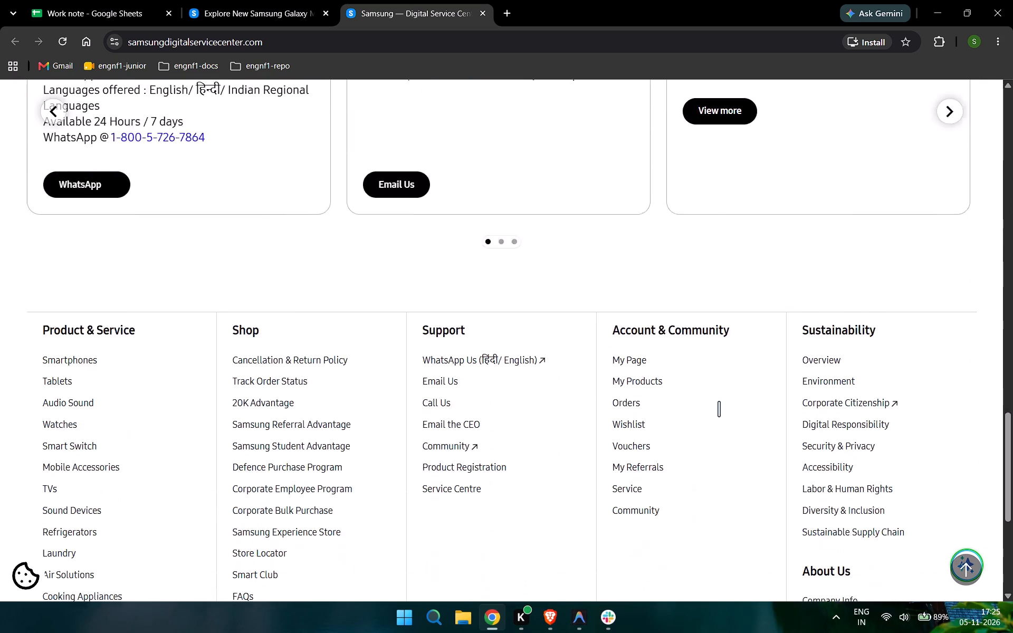
pyautogui.scroll(1, 719, 409)
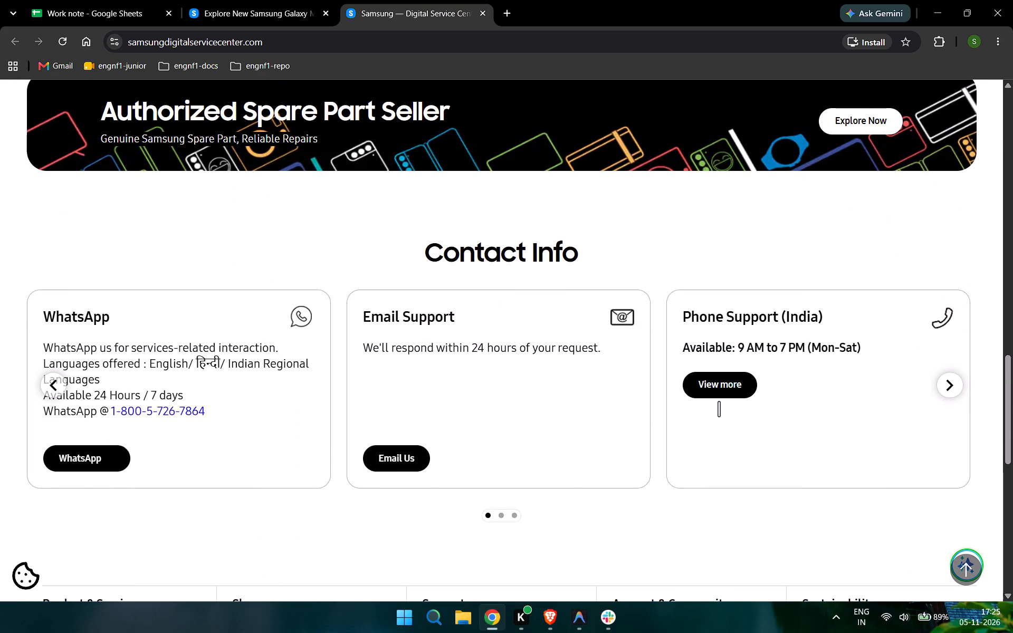
pyautogui.scroll(1, 719, 409)
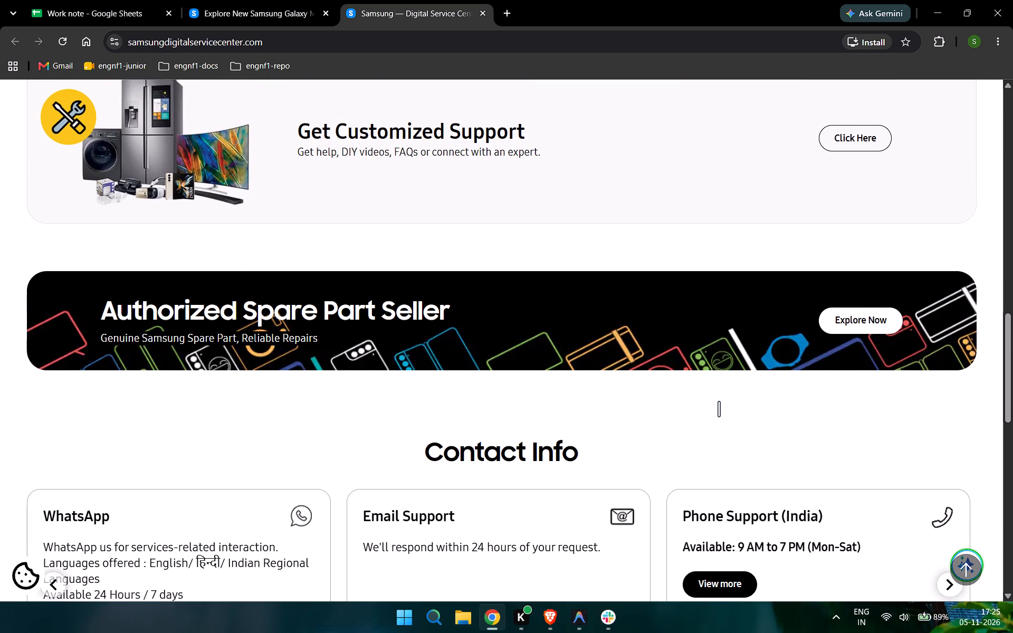
pyautogui.scroll(3, 719, 409)
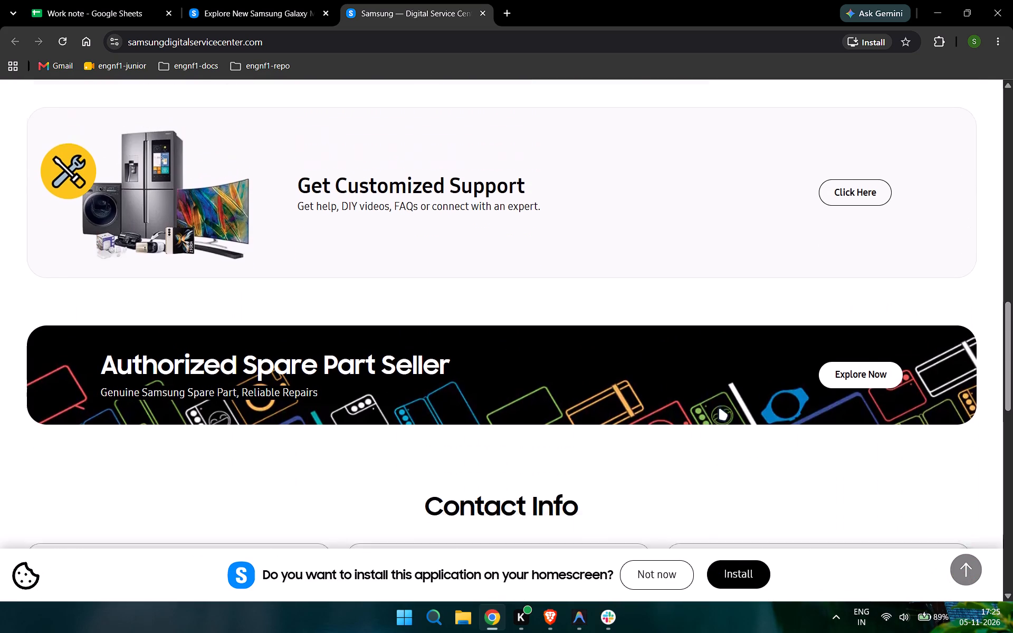
pyautogui.scroll(3, 719, 409)
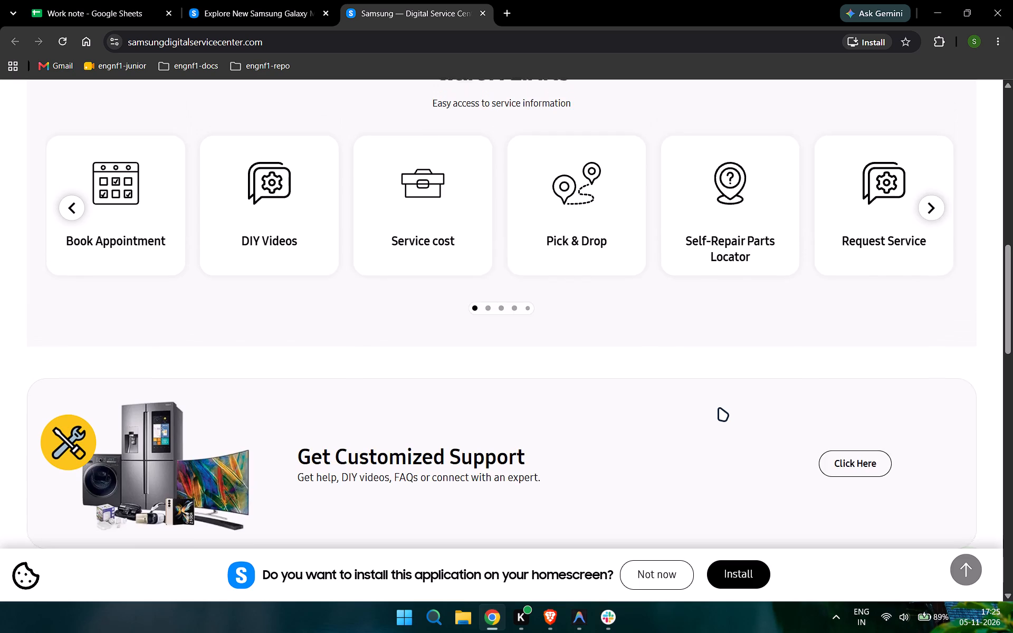
pyautogui.scroll(1, 719, 409)
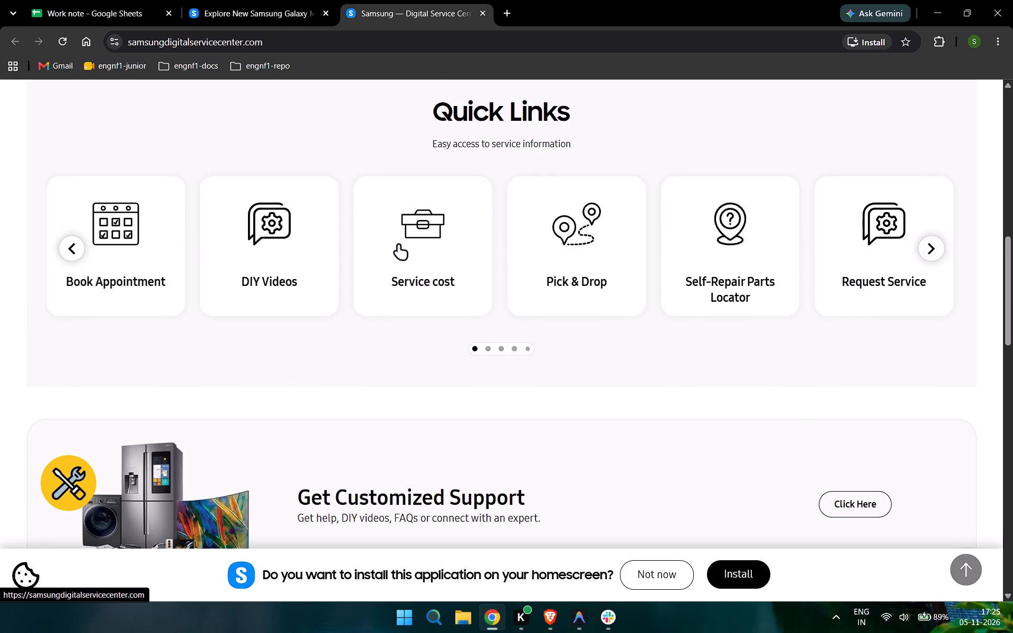
pyautogui.click(101, 223)
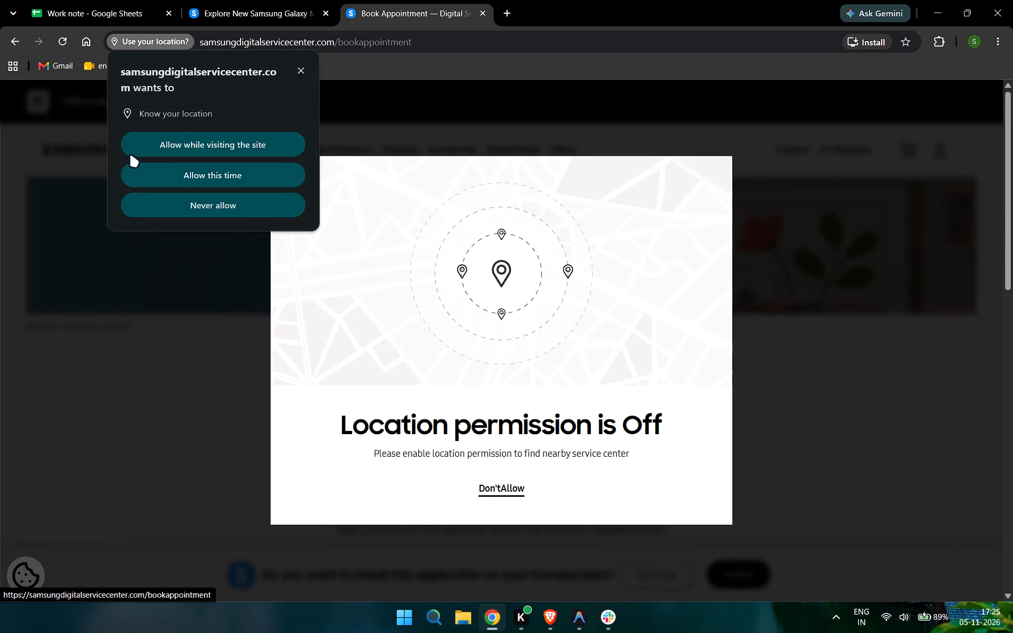
pyautogui.click(490, 493)
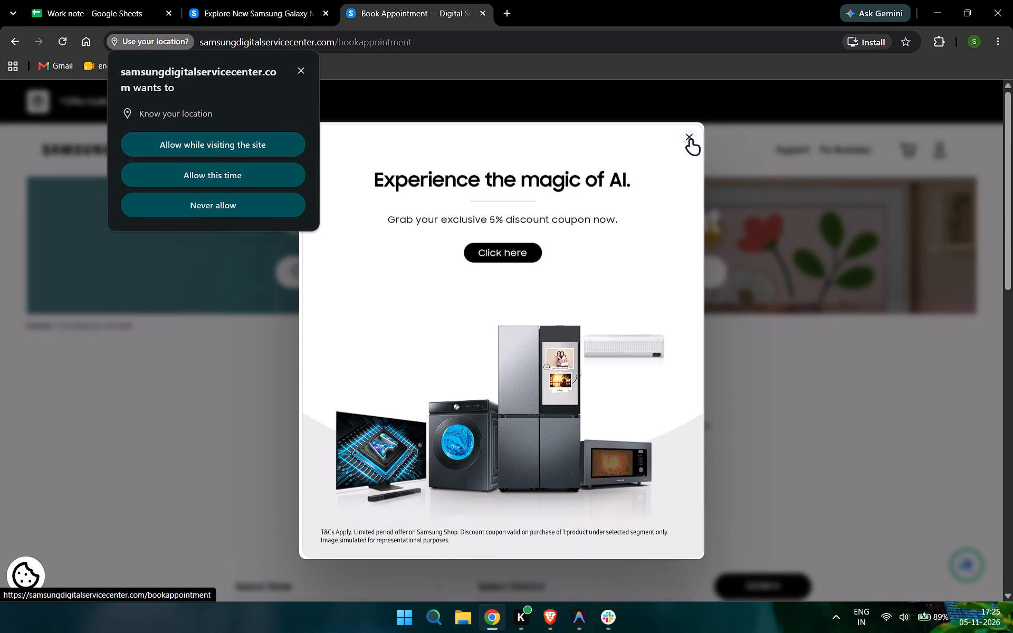
pyautogui.click(691, 140)
# Search for service centers with state Bihar and district Saharsa, and dismiss the browser's location request.
pyautogui.scroll(-3, 559, 397)
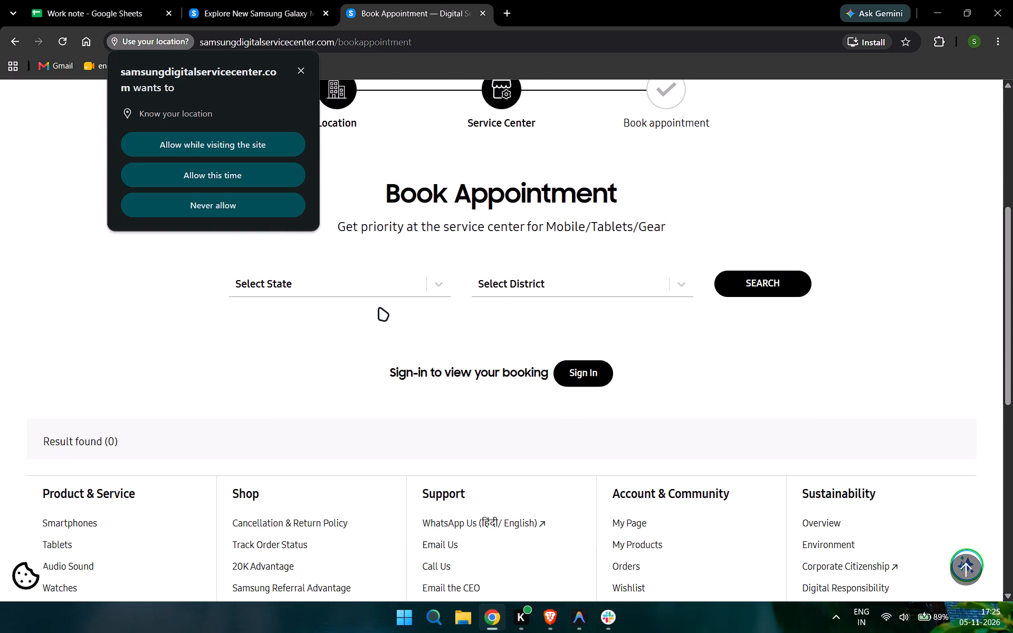
pyautogui.click(301, 280)
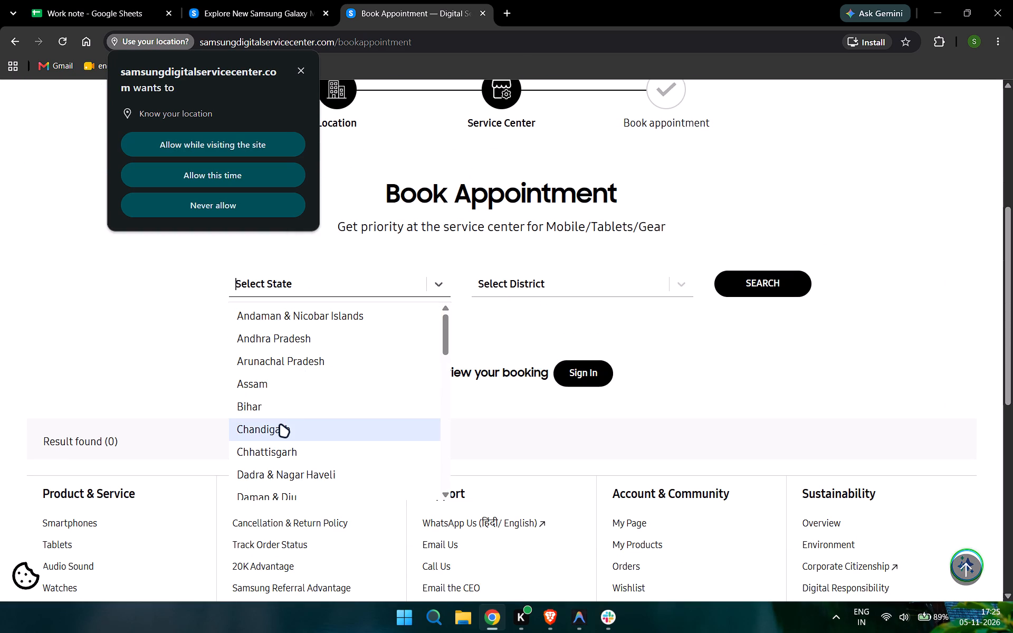
pyautogui.click(304, 406)
pyautogui.click(544, 281)
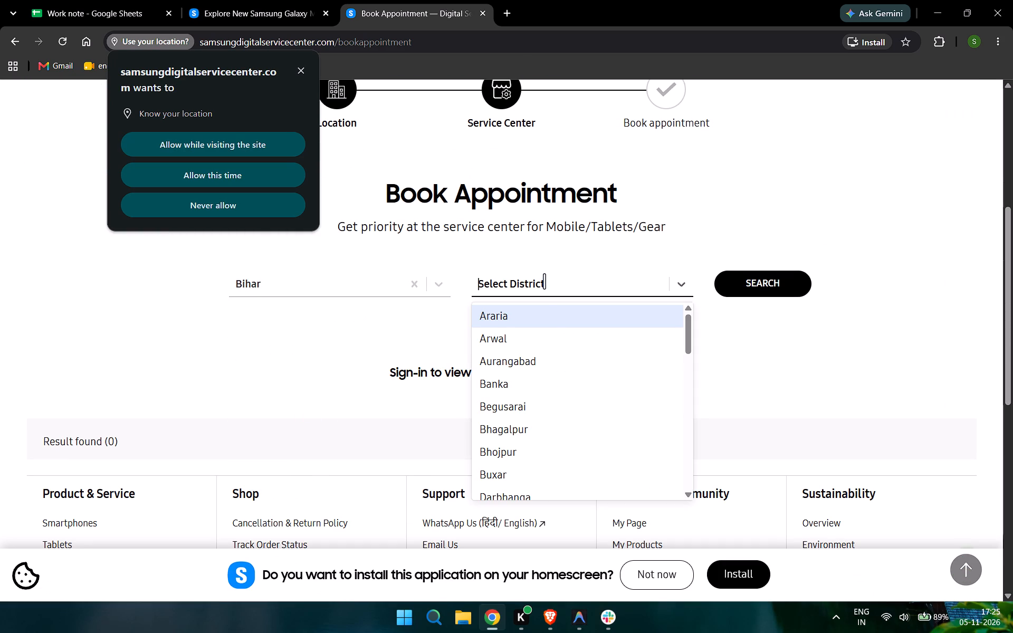
pyautogui.scroll(-4, 541, 433)
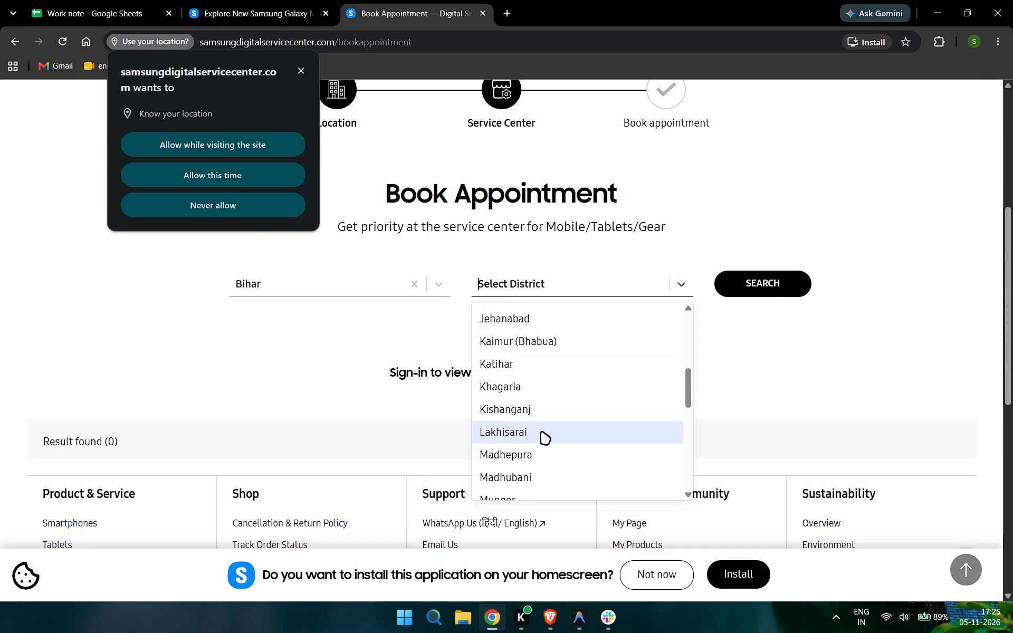
pyautogui.scroll(-4, 541, 433)
pyautogui.click(541, 433)
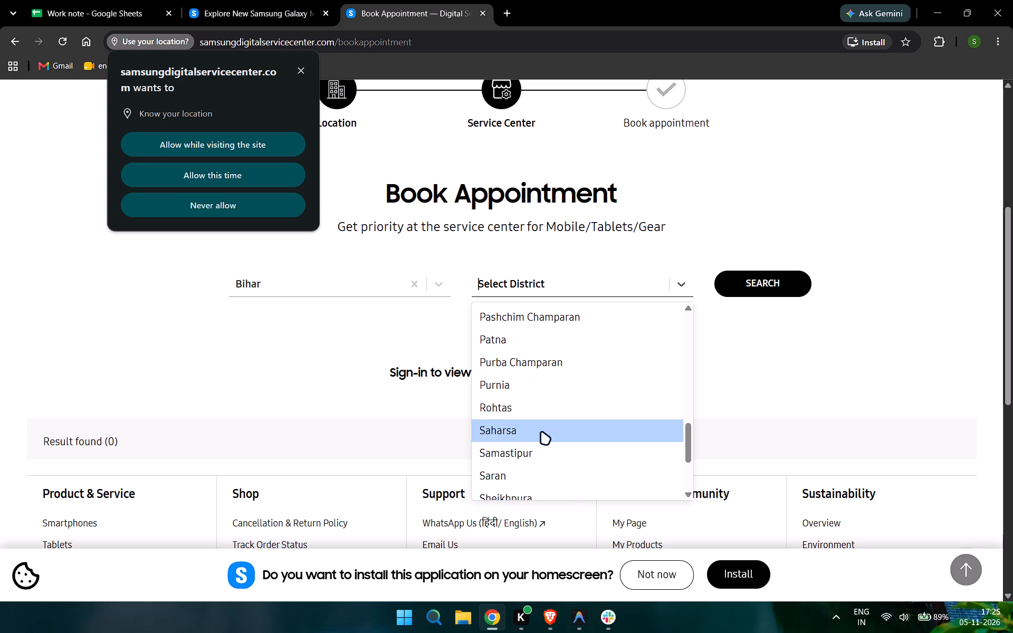
pyautogui.click(746, 291)
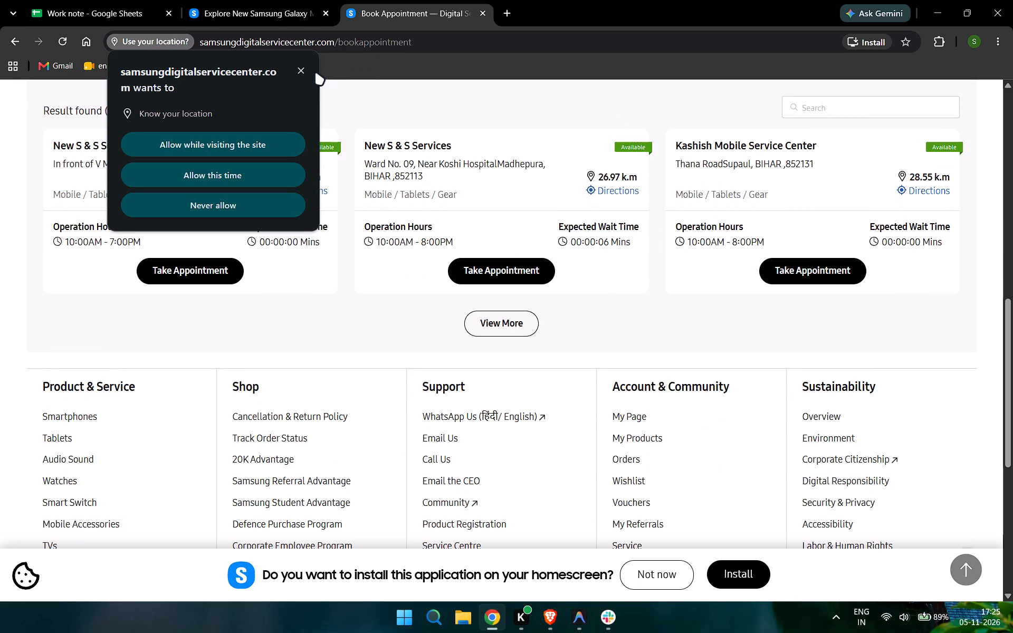
pyautogui.click(297, 69)
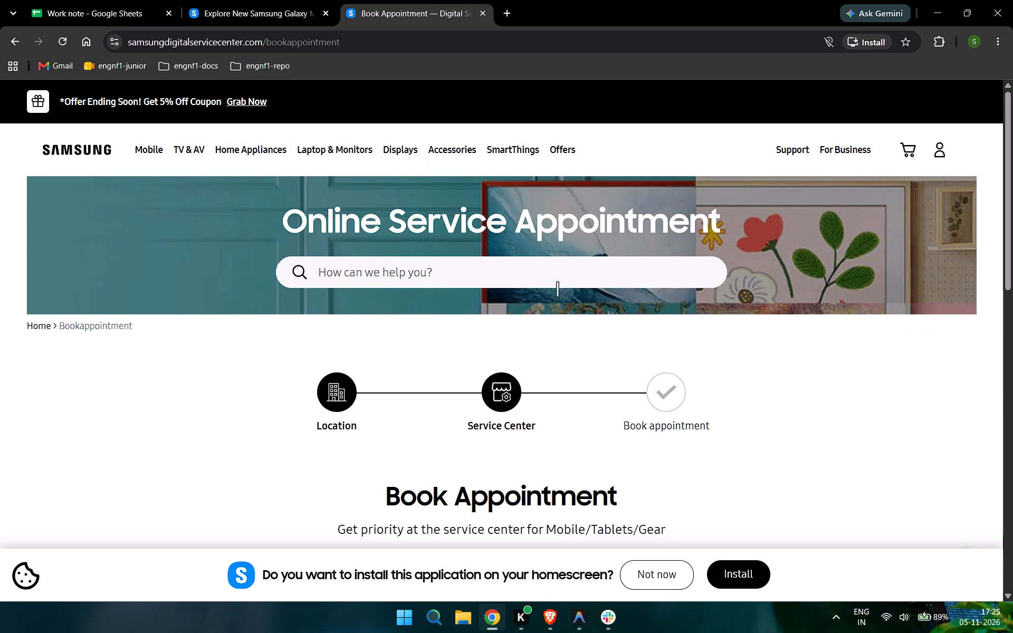
# Search for service centers to book an appointment in state Bihar, district Saharsa, and expand the full list of results.
pyautogui.scroll(-5, 571, 356)
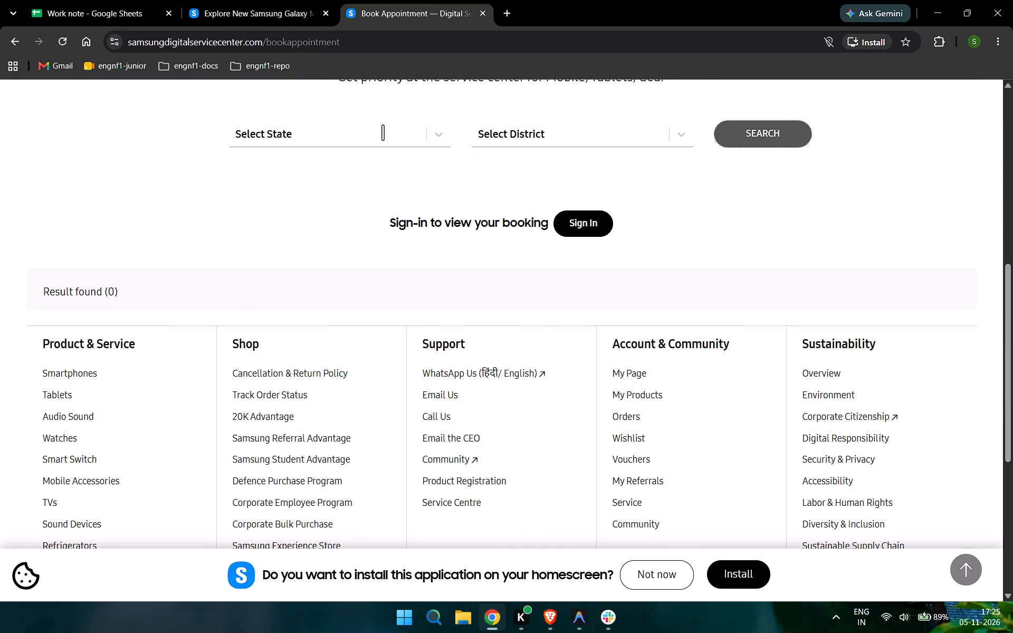
pyautogui.click(383, 132)
pyautogui.click(336, 257)
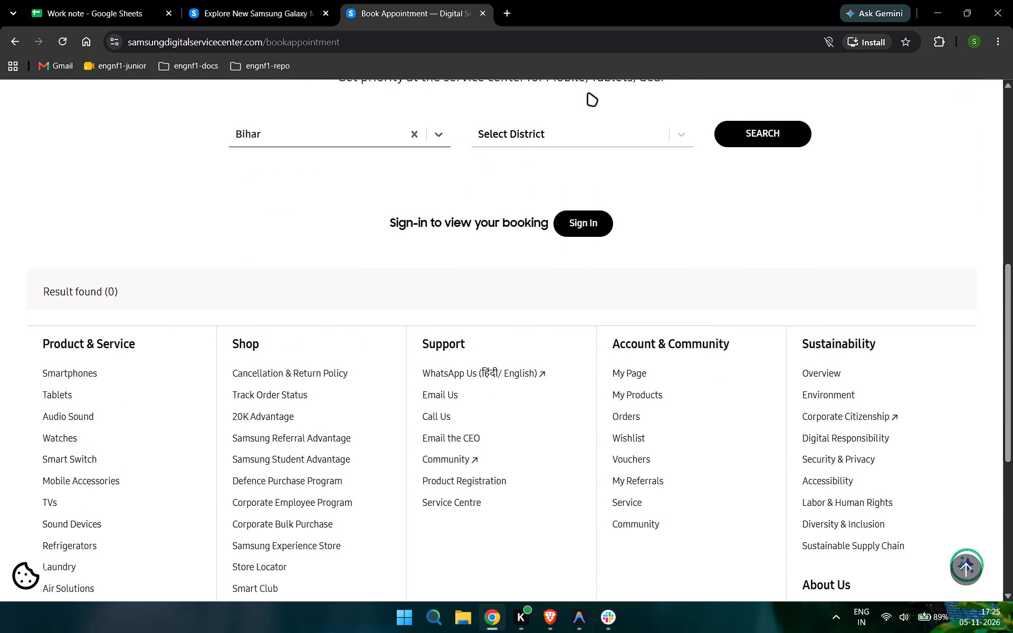
pyautogui.click(563, 128)
pyautogui.write('sa')
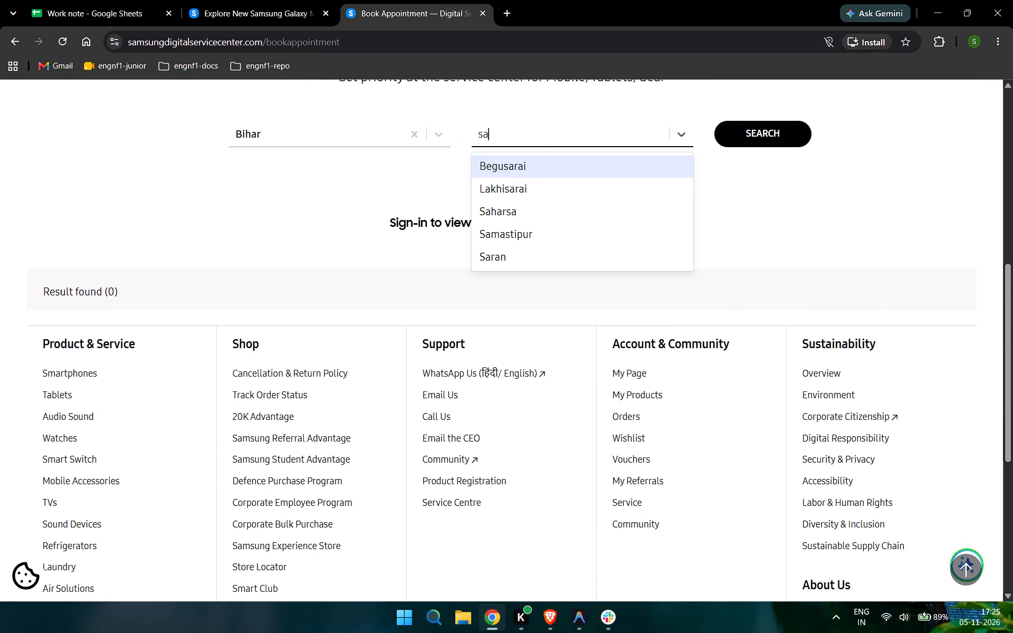
pyautogui.click(542, 207)
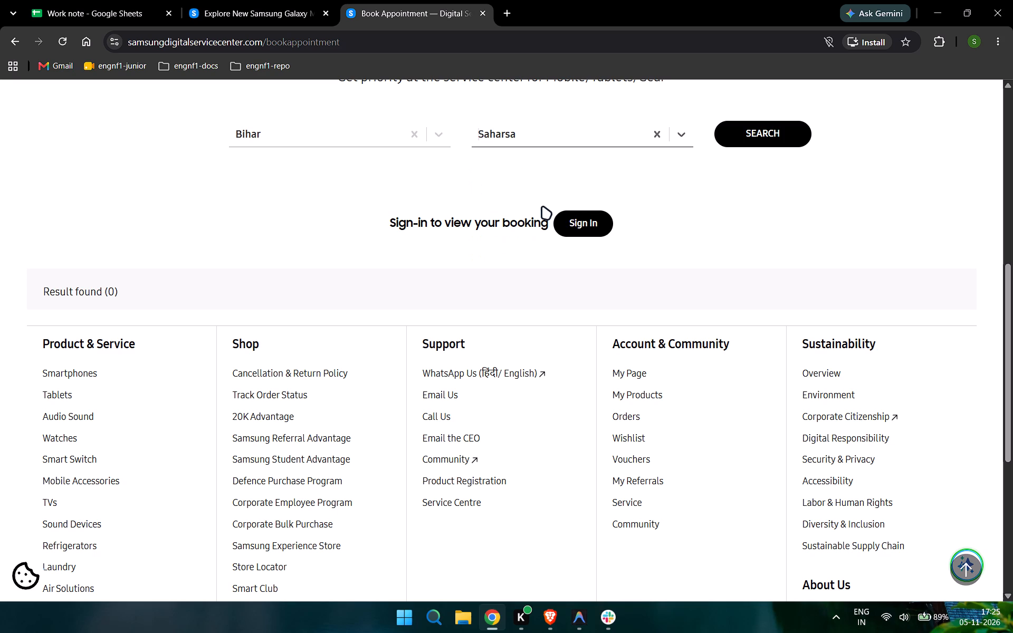
pyautogui.click(752, 140)
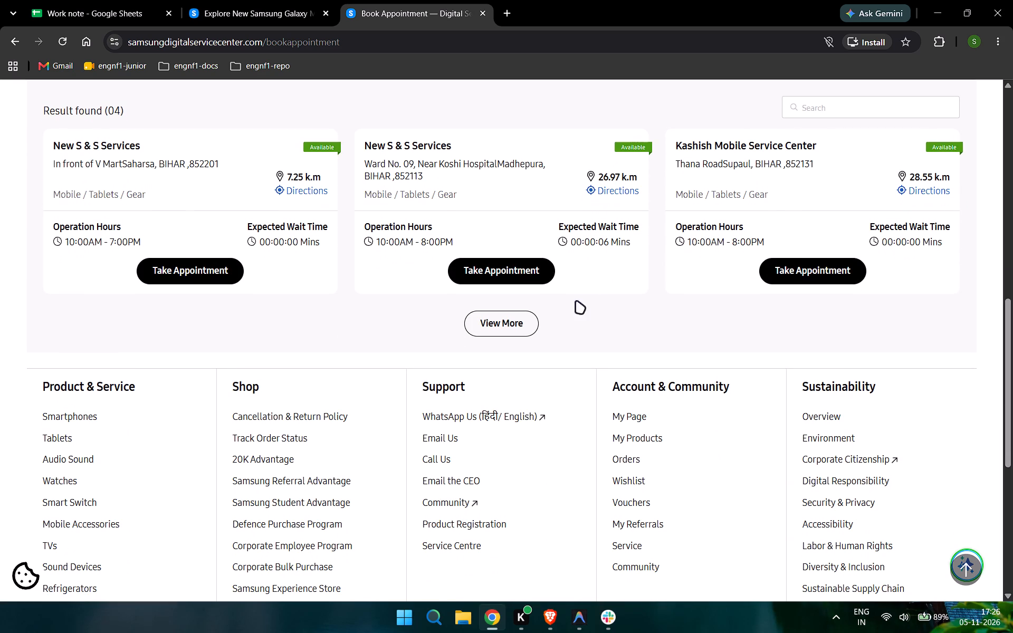
pyautogui.click(503, 330)
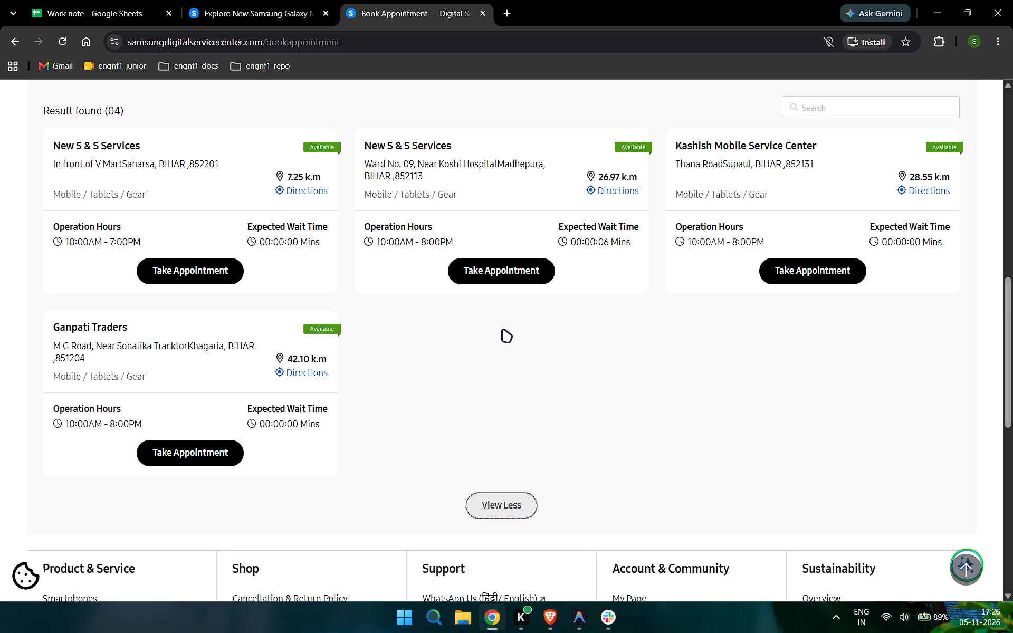
# Try to get directions to New S & S Services in Saharsa, allowing location access this time, and close the Google Maps tabs.
pyautogui.click(293, 155)
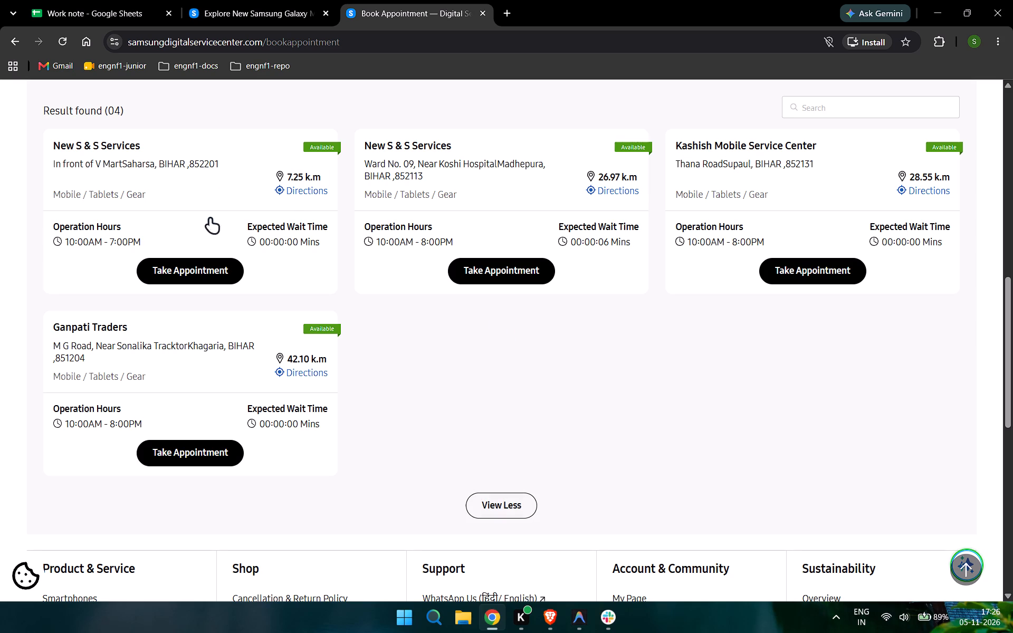
pyautogui.click(303, 191)
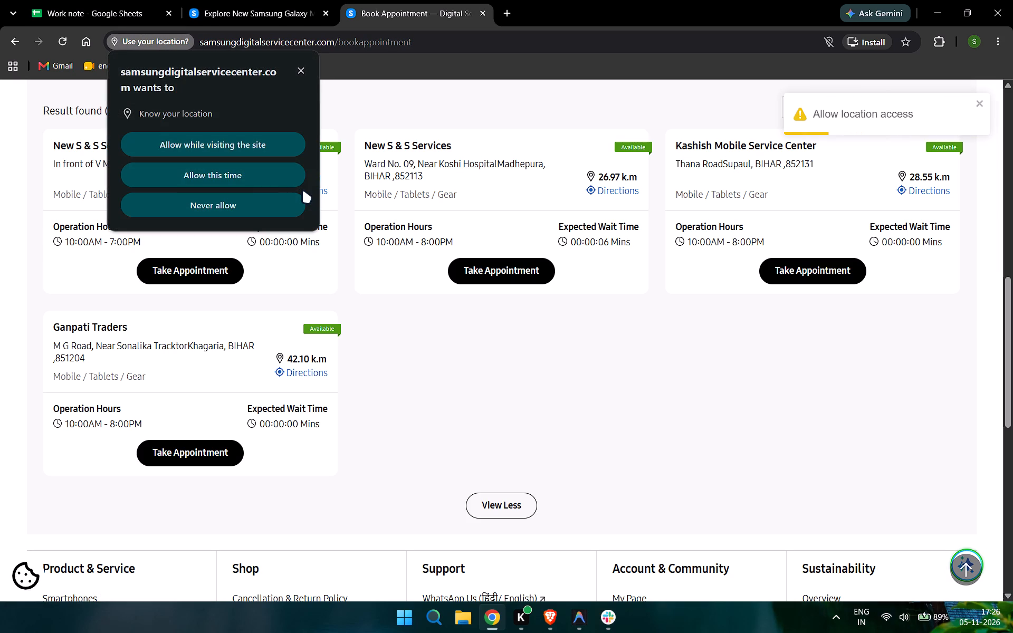
pyautogui.click(286, 175)
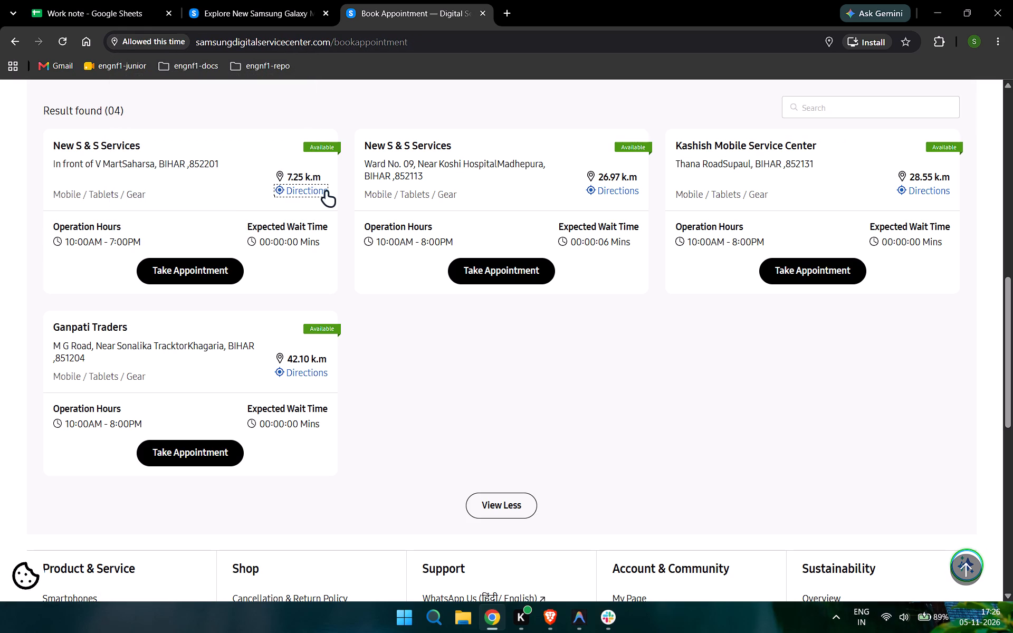
pyautogui.click(322, 194)
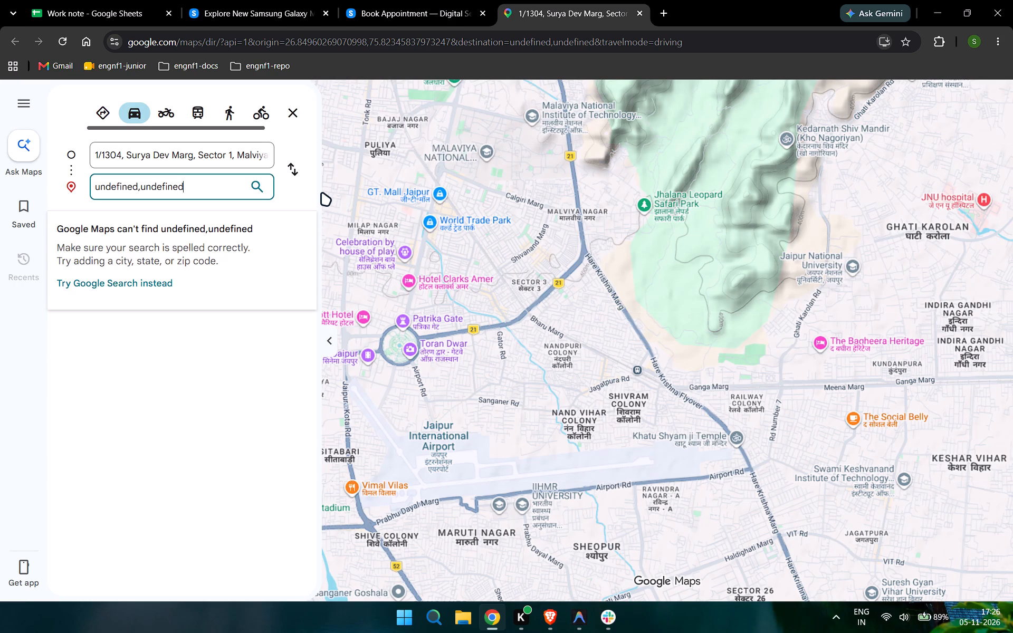
pyautogui.click(431, 13)
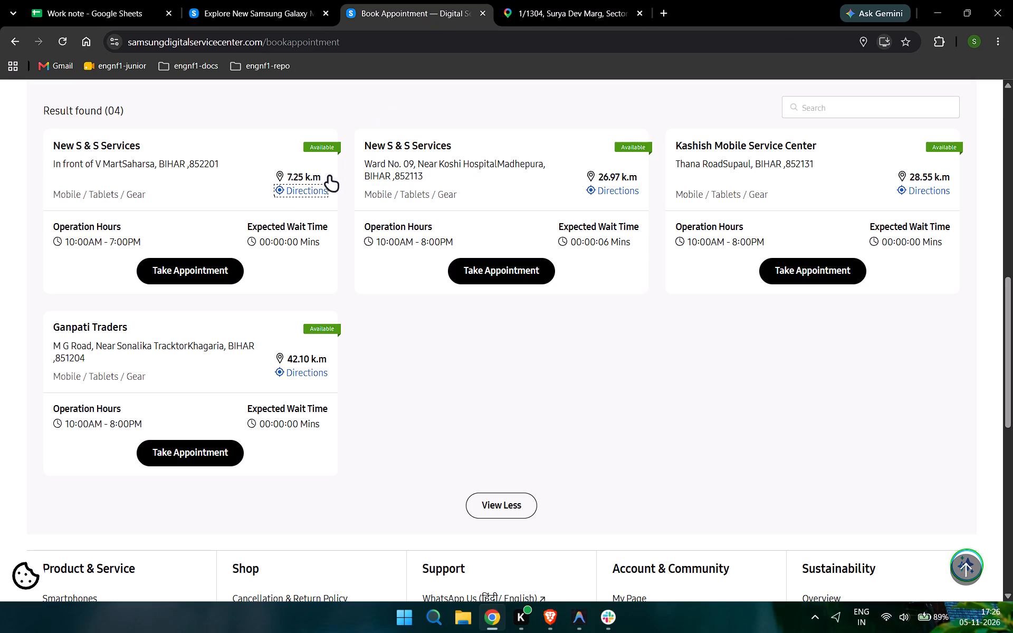
pyautogui.click(307, 185)
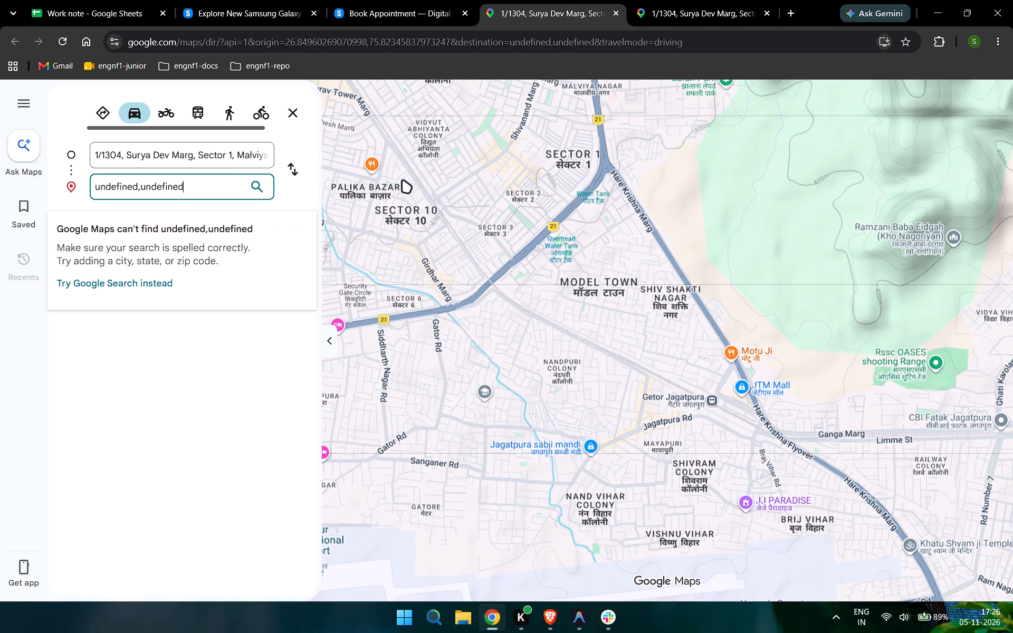
pyautogui.click(763, 11)
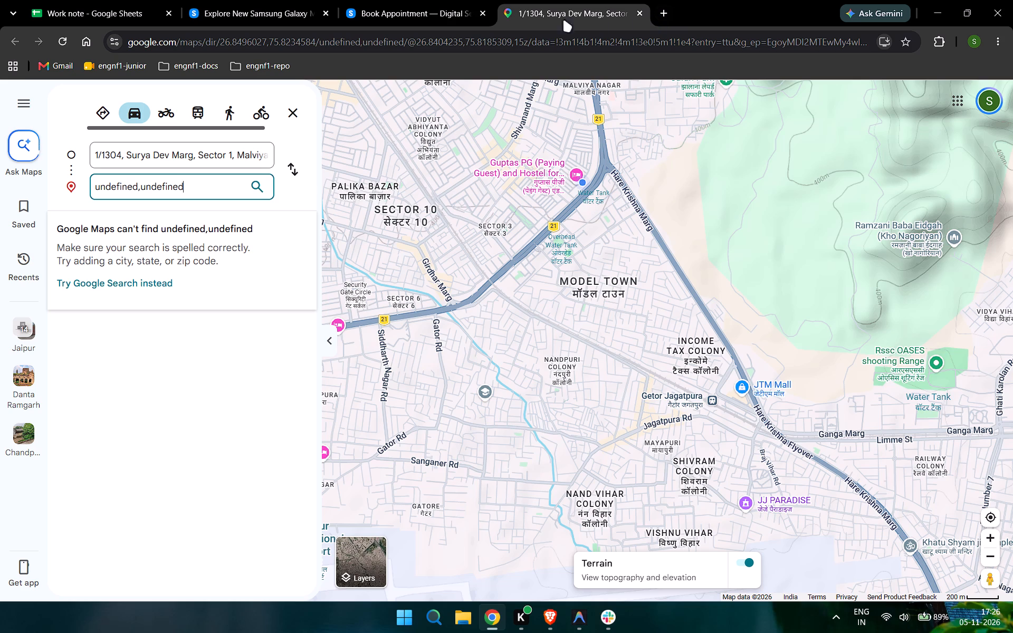
pyautogui.click(642, 12)
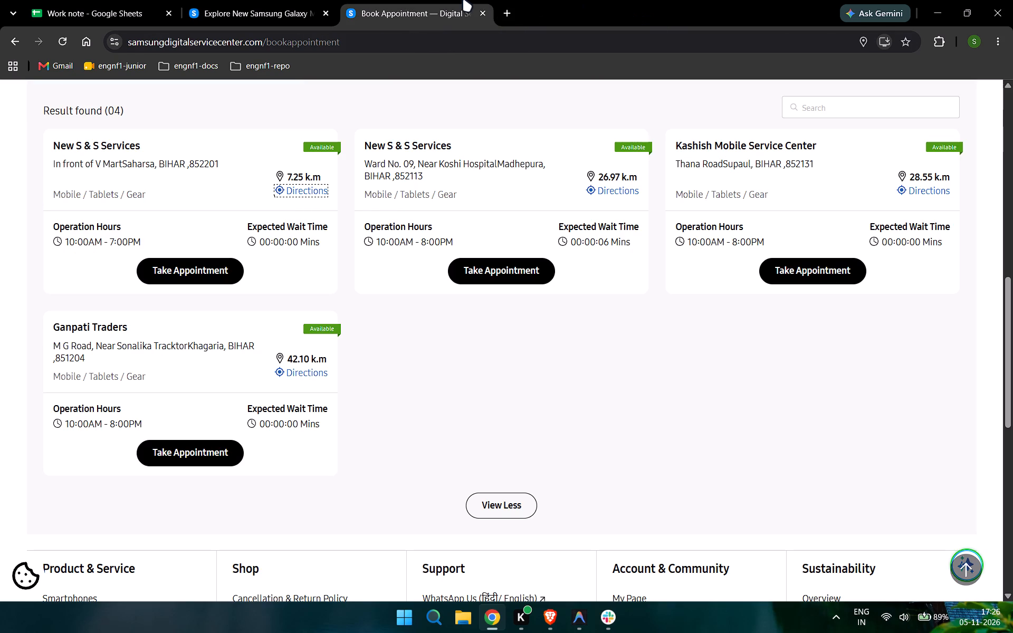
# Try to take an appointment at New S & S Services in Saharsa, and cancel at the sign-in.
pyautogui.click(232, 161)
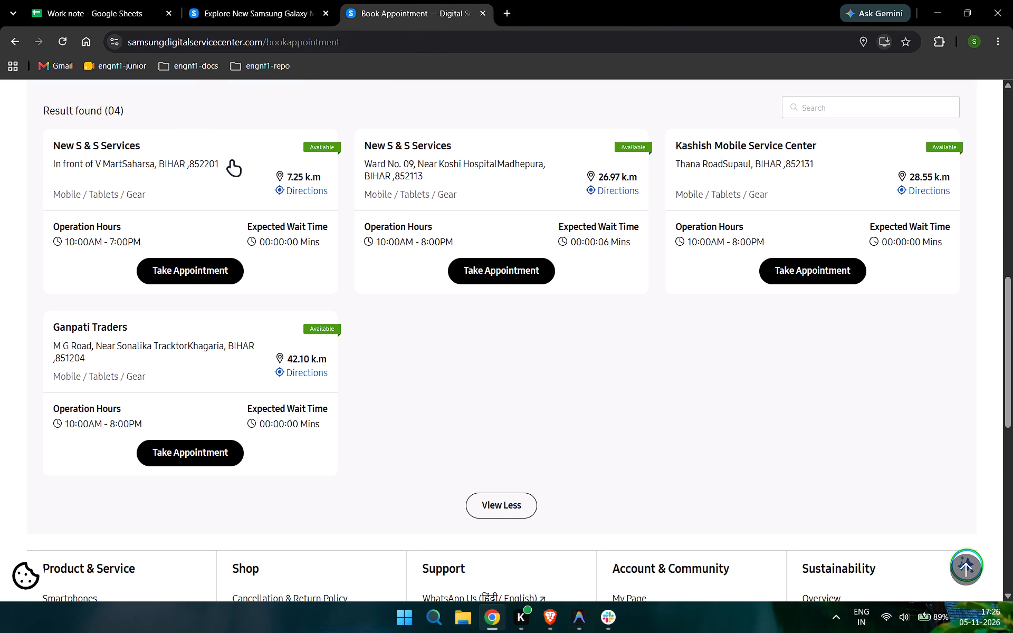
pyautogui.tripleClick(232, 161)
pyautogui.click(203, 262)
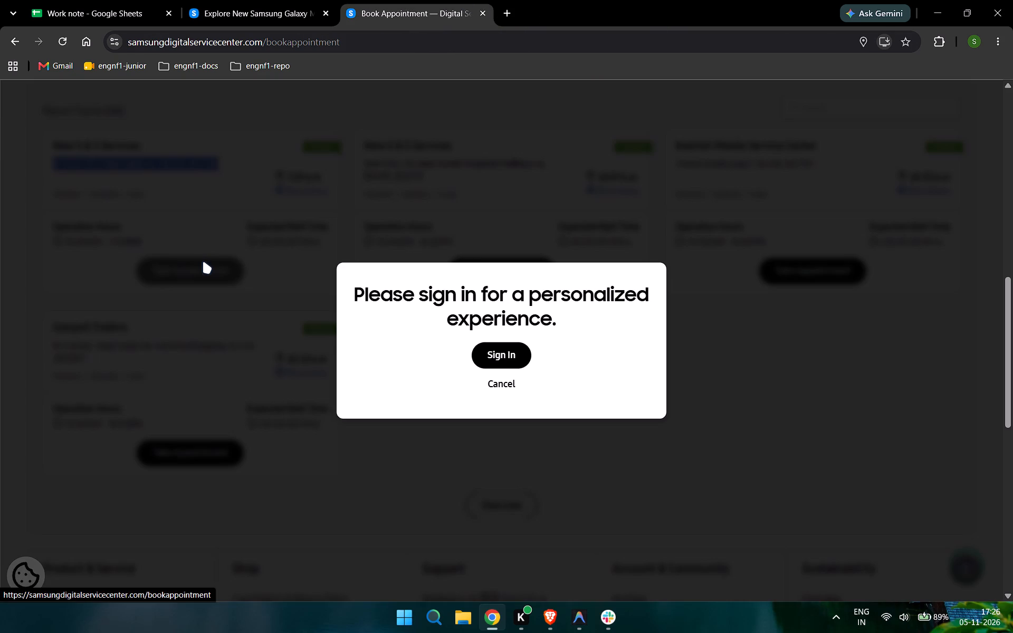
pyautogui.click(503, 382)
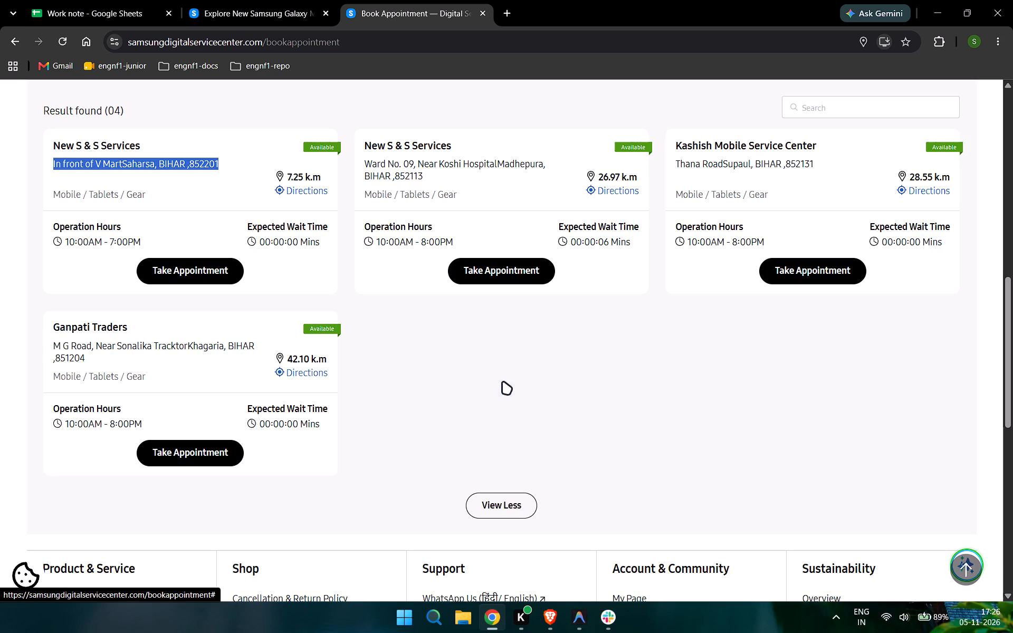
# Search Google for "new s & s services saharsa" in a new tab and view the contact details on the Purab Bazar center's page.
pyautogui.click(107, 140)
pyautogui.doubleClick(107, 140)
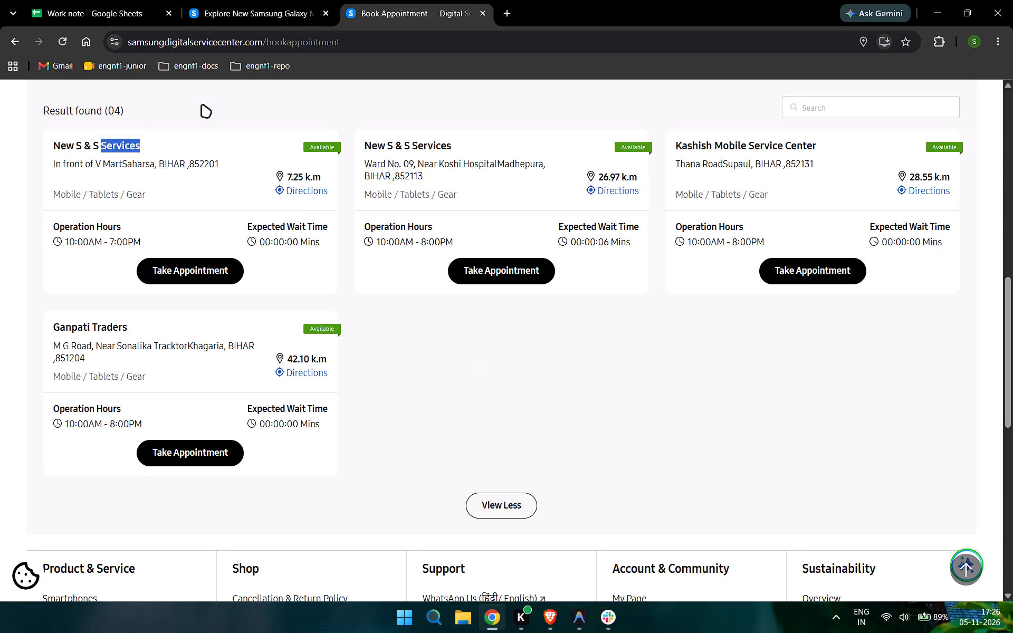
pyautogui.click(509, 2)
pyautogui.write('new s')
pyautogui.press('space')
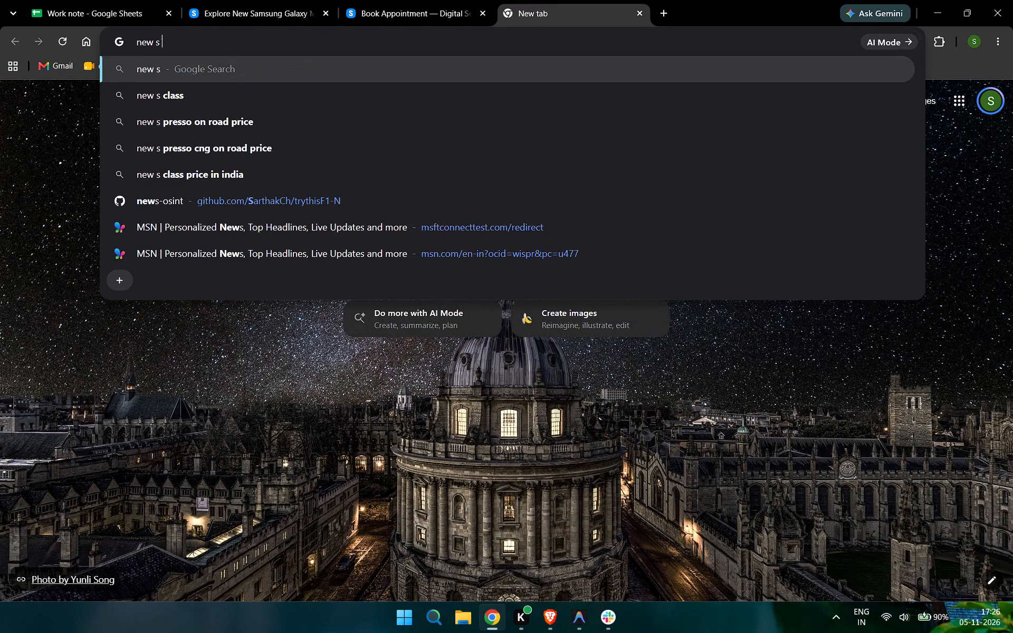
pyautogui.write('& s servie')
pyautogui.press('BackSpace')
pyautogui.write('ces saharsa')
pyautogui.press('Return')
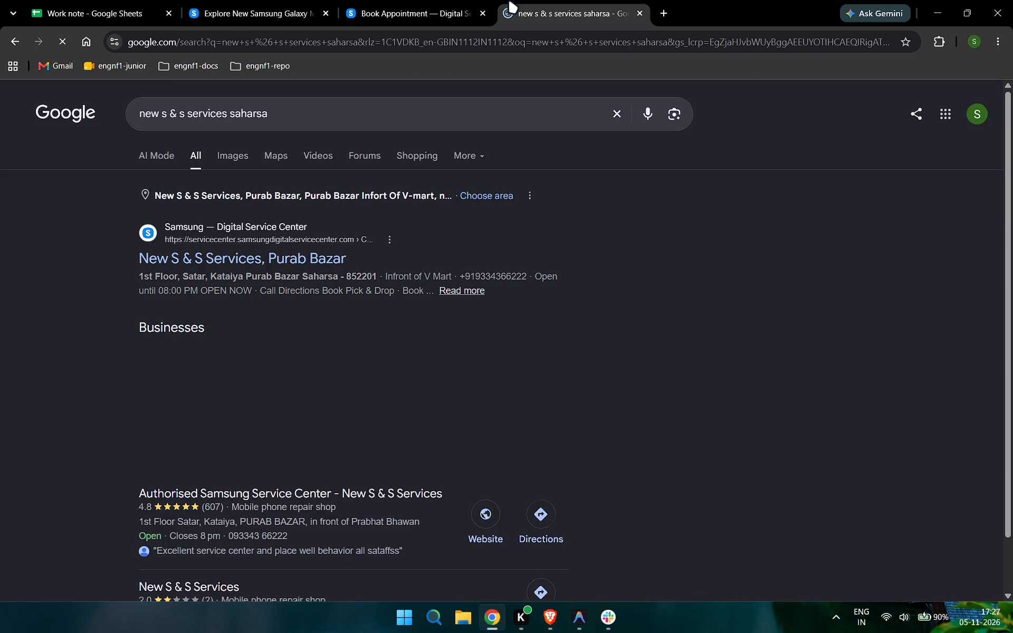
pyautogui.click(310, 244)
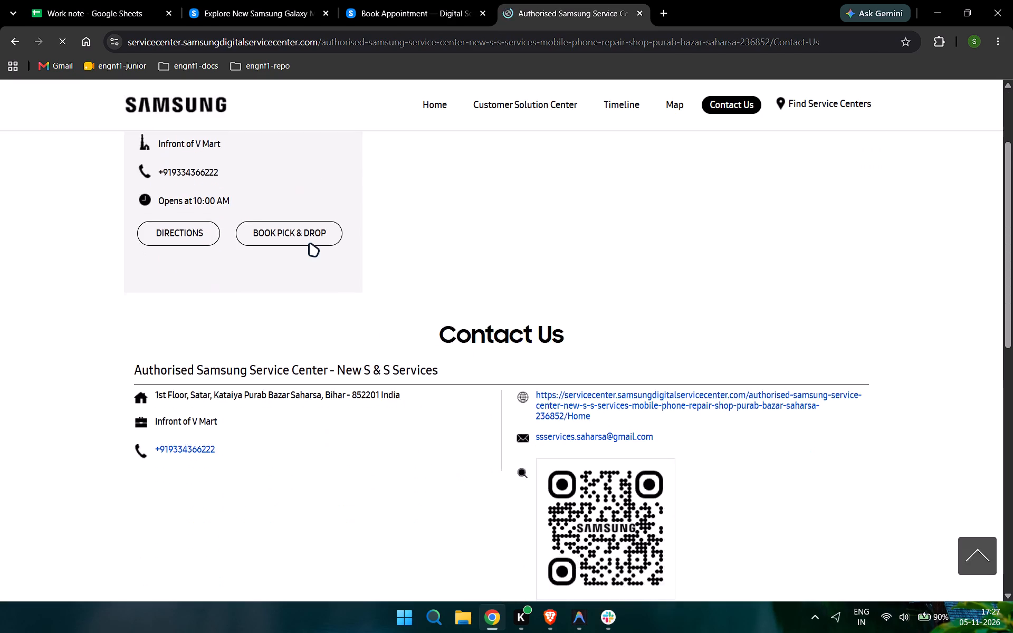
pyautogui.scroll(7, 310, 244)
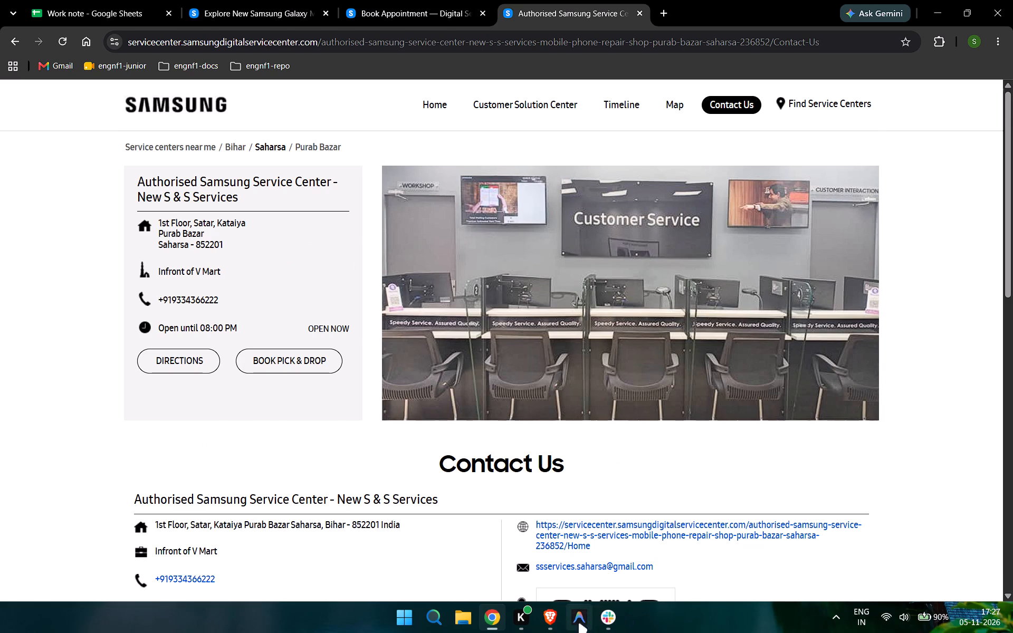
# Switch to Brave, pause "Ek Tera Pyar" on YouTube, and minimize the window to return to the service center page.
pyautogui.click(554, 618)
pyautogui.click(407, 323)
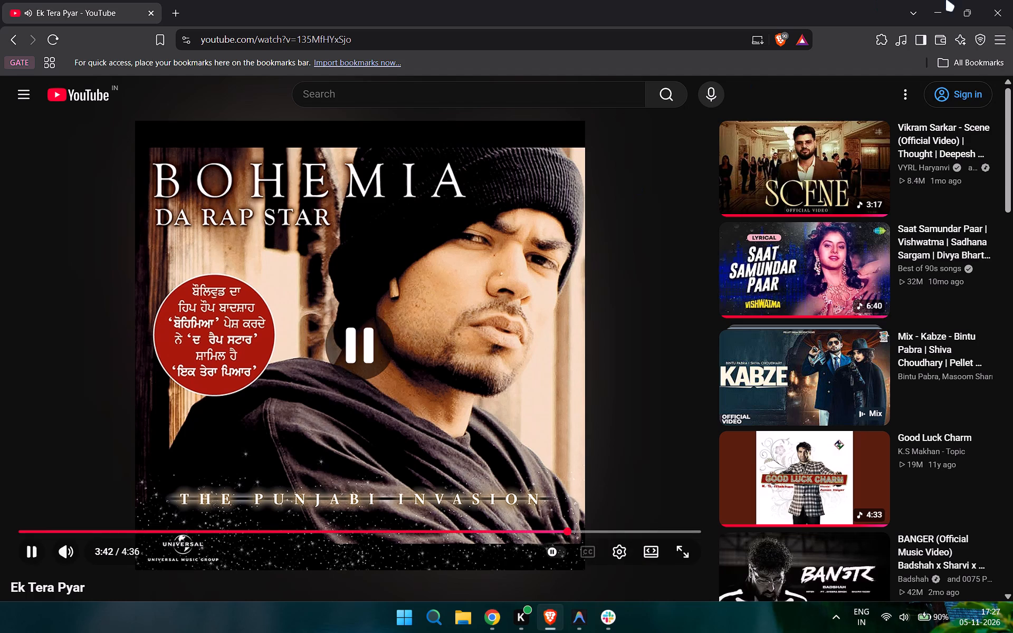
pyautogui.click(930, 0)
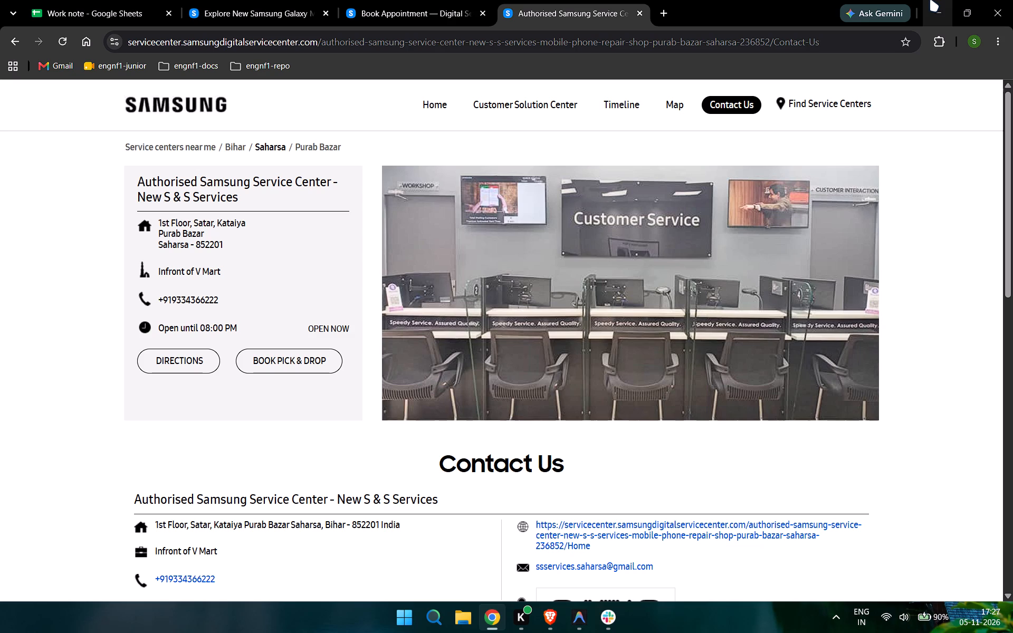
# Switch to Brave, open another suggested video from the "Ek Tera Pyar" page on YouTube, and return to the service center page in Chrome.
pyautogui.scroll(-4, 930, 0)
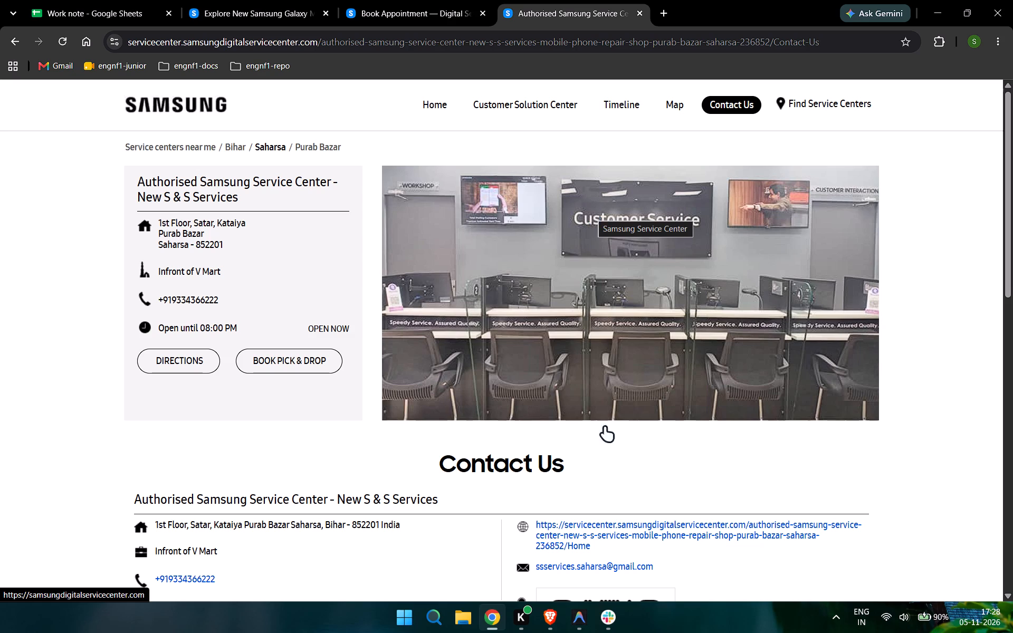
pyautogui.click(552, 626)
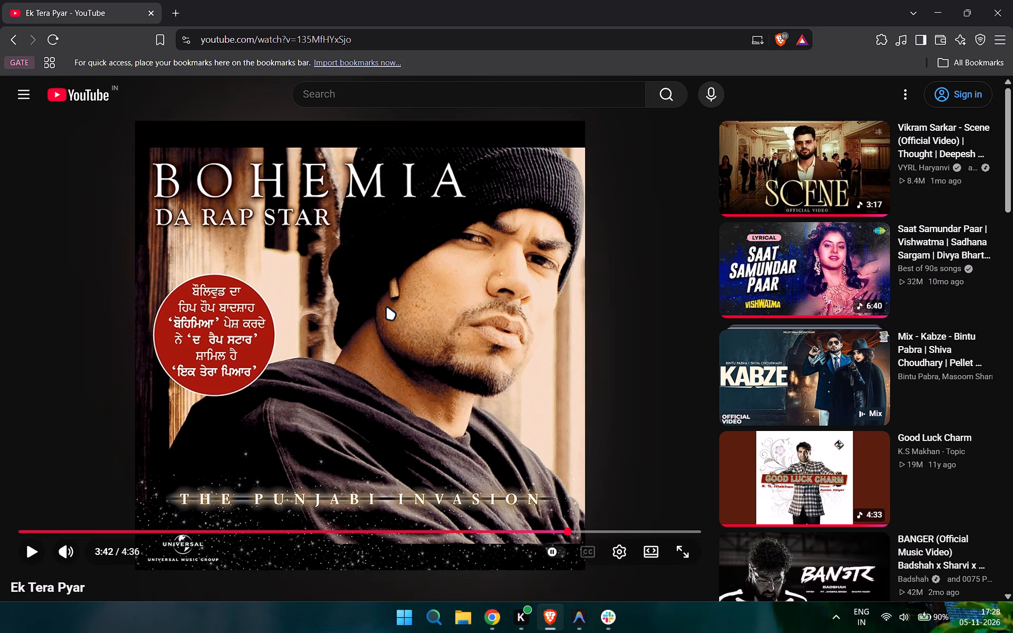
pyautogui.scroll(-2, 387, 308)
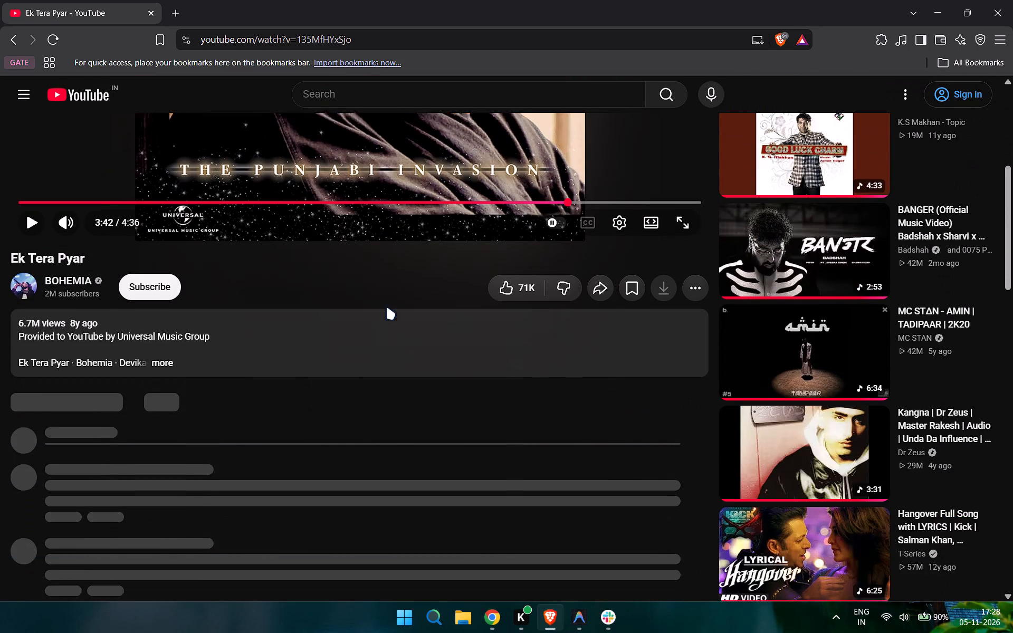
pyautogui.scroll(-2, 387, 308)
pyautogui.scroll(-1, 797, 328)
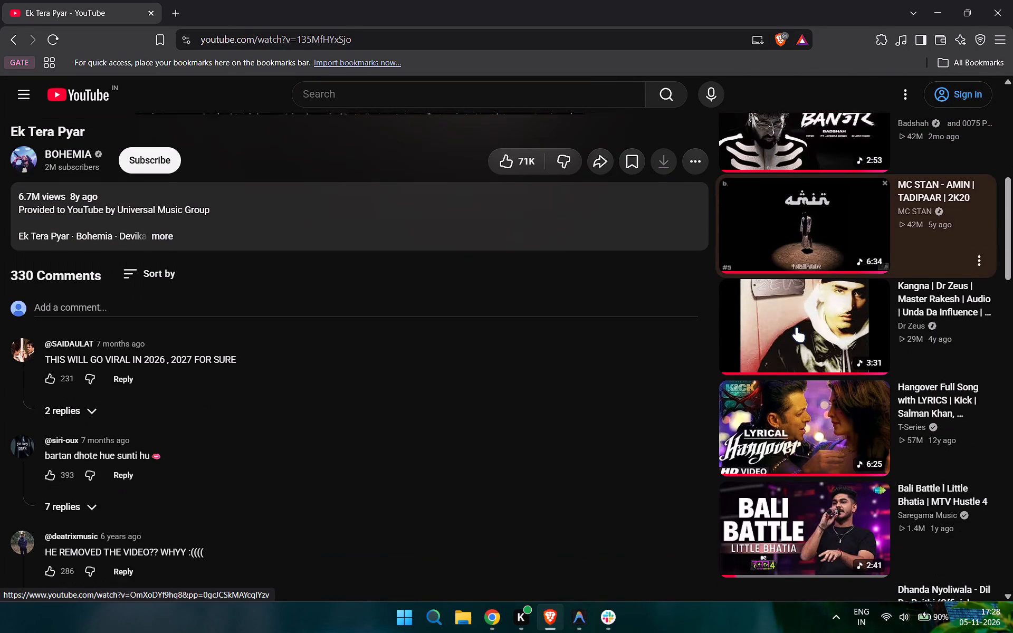
pyautogui.scroll(-1, 797, 328)
pyautogui.click(797, 328)
pyautogui.hotkey('alt', 'Tab')
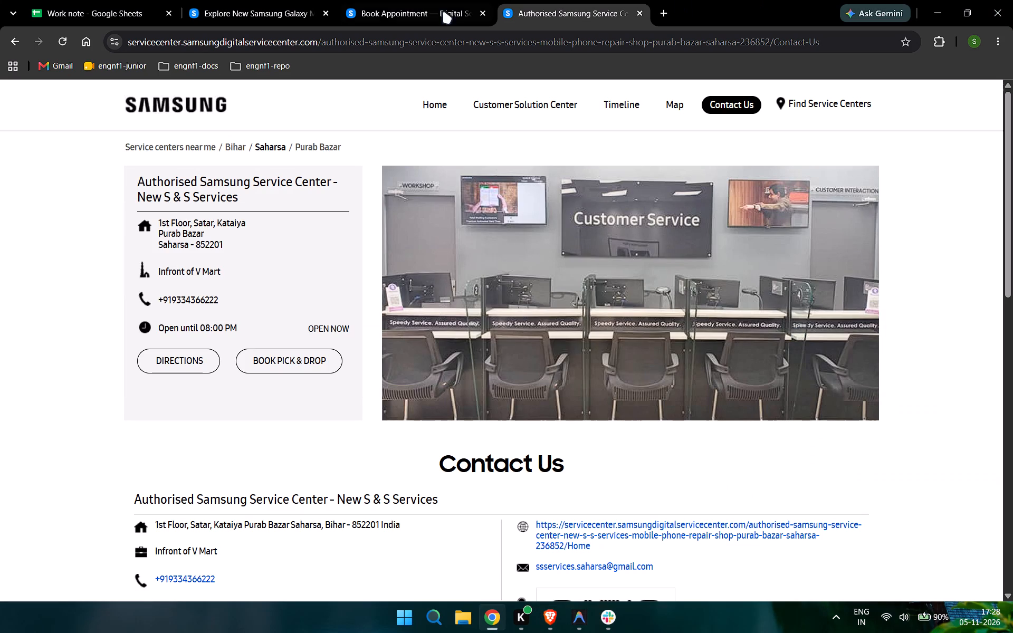
# Close the three Samsung tabs to return to the Work note spreadsheet.
pyautogui.click(324, 14)
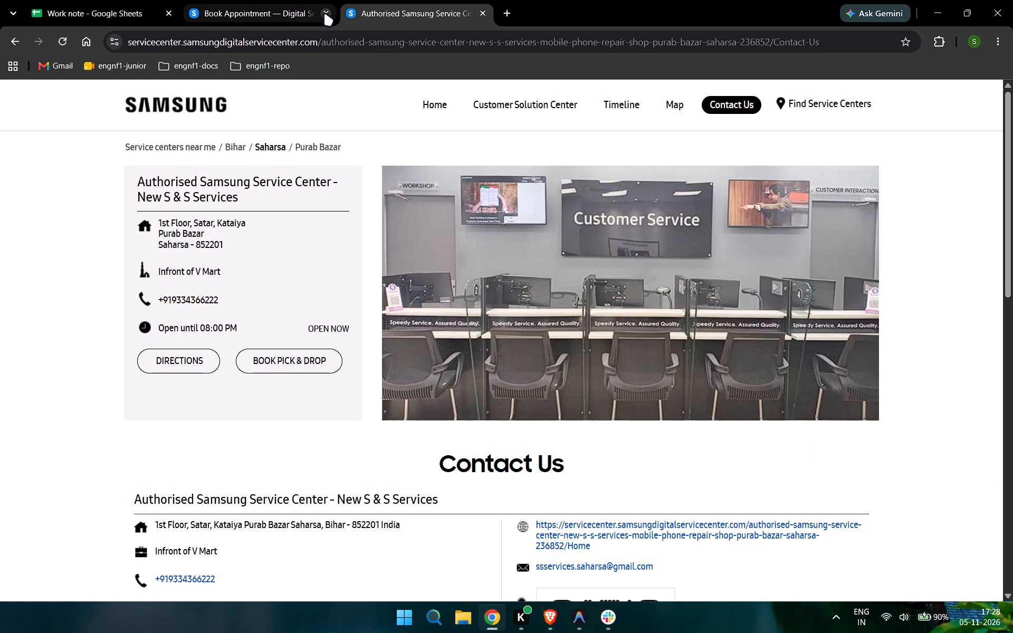
pyautogui.click(324, 14)
pyautogui.click(324, 14)
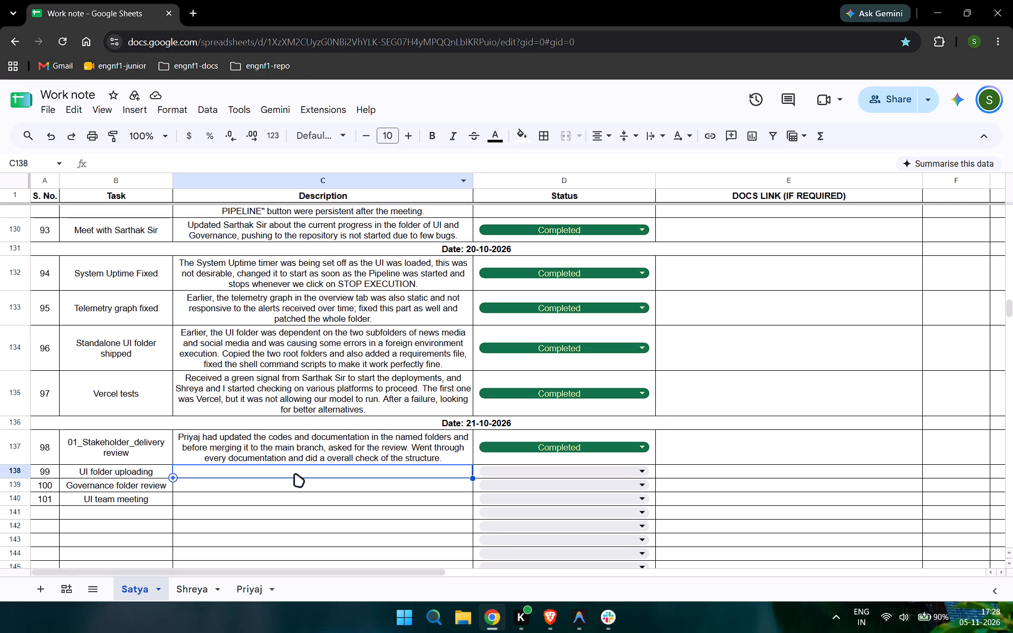
# Describe task 99 as "Sent the latest UI folder to Priyaj for the upload and after the upload was complete, checked the major changes".
pyautogui.click(290, 465)
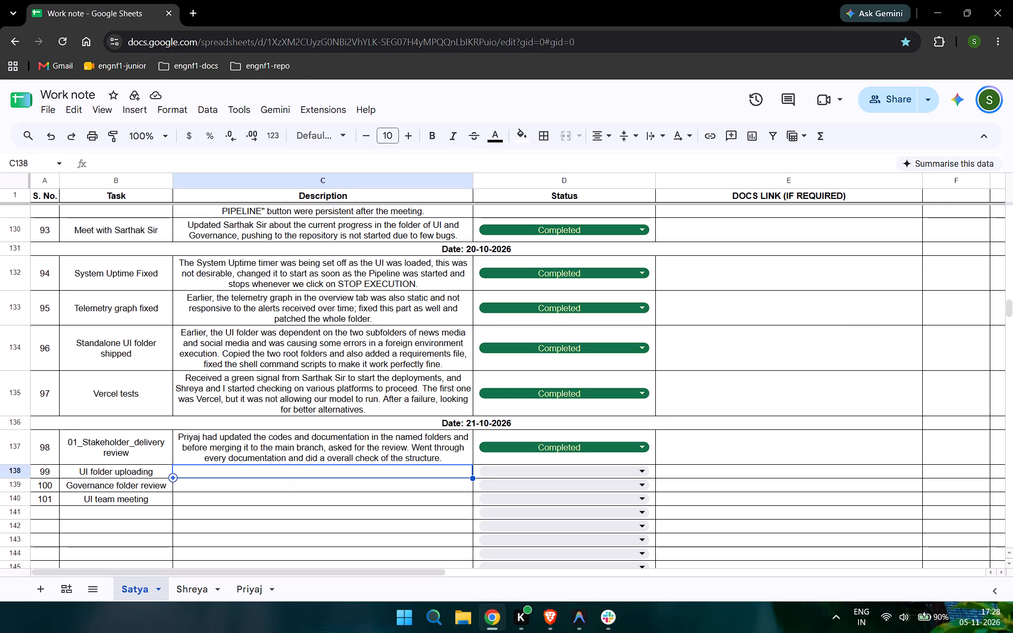
pyautogui.doubleClick(284, 469)
pyautogui.write('Sent the latest')
pyautogui.press('space')
pyautogui.write('UI folder')
pyautogui.press('space')
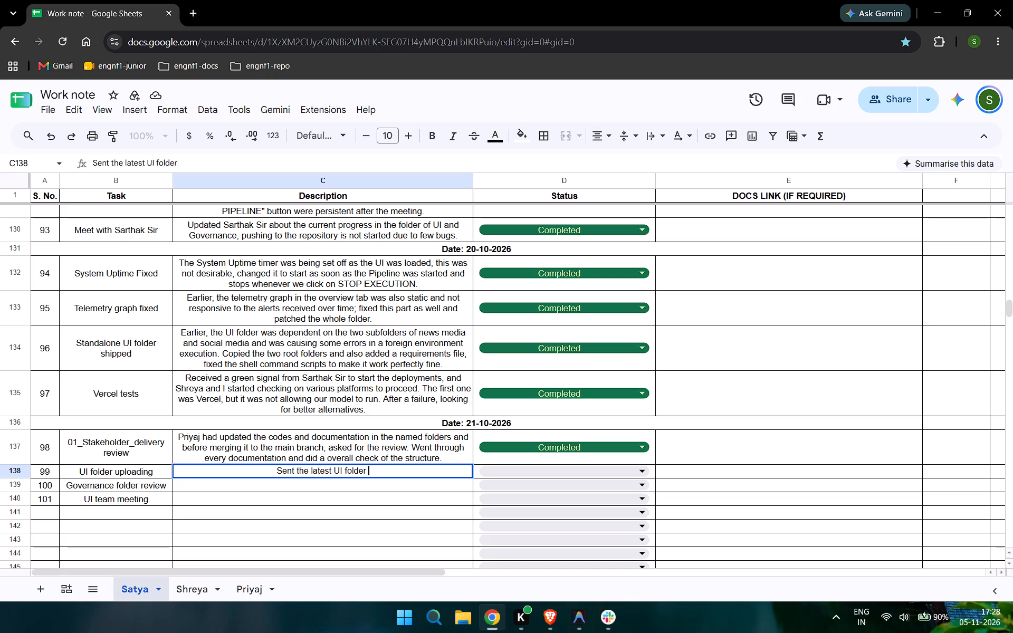
pyautogui.write('to Priyaj for the upload and after the upload was')
pyautogui.press('space')
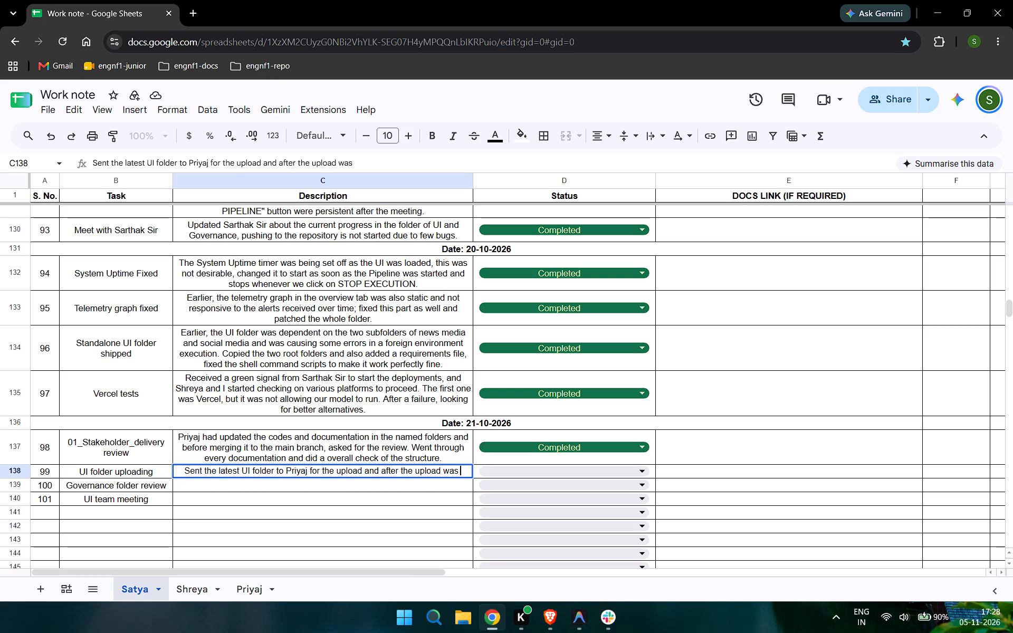
pyautogui.write('compe')
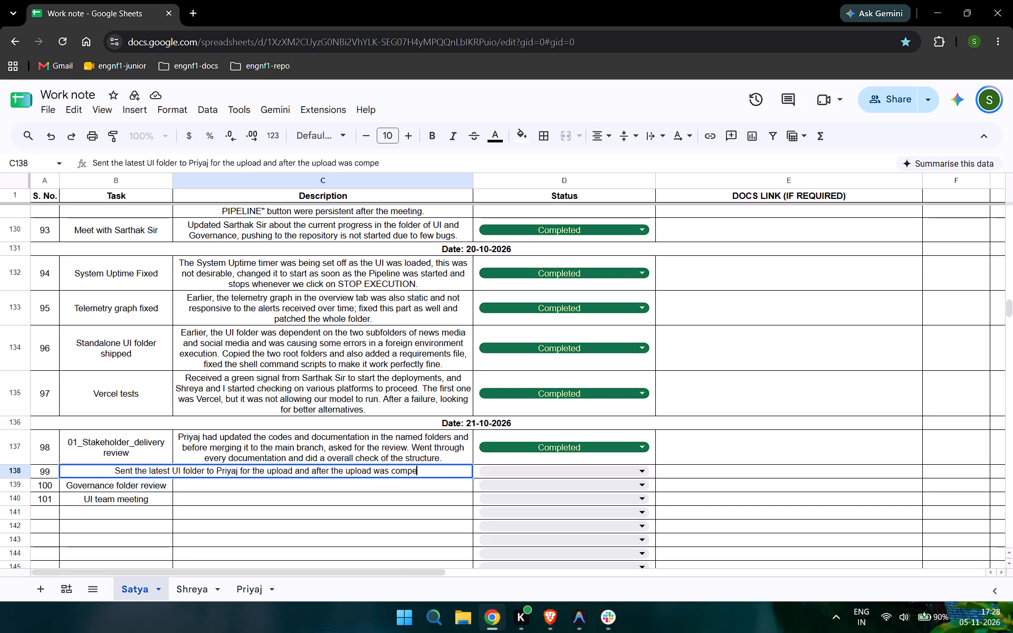
pyautogui.press('BackSpace')
pyautogui.write('lete, checked the major')
pyautogui.press('space')
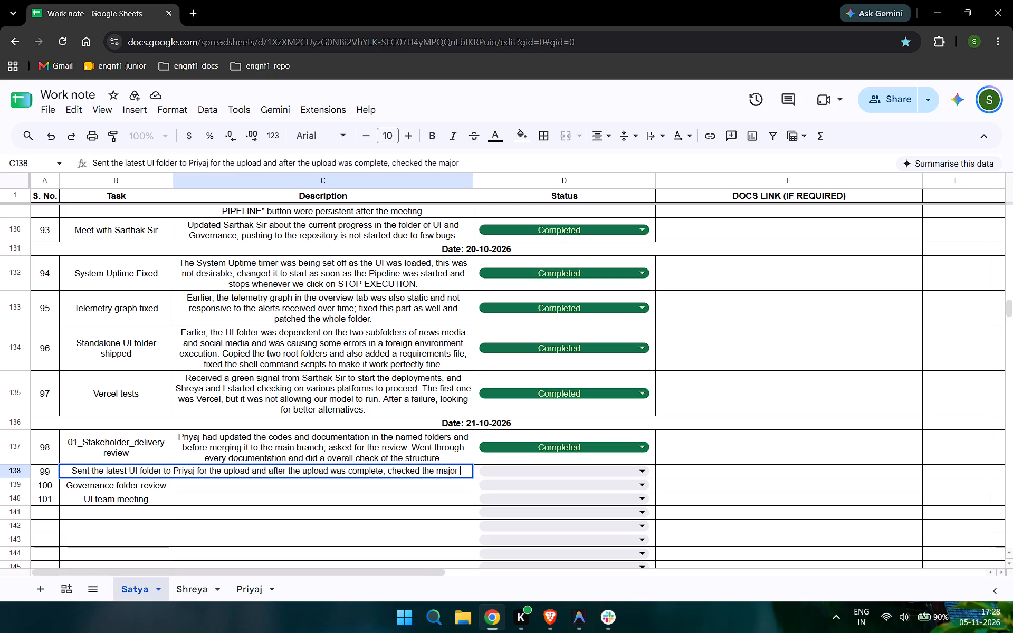
pyautogui.write('changes')
pyautogui.press('space')
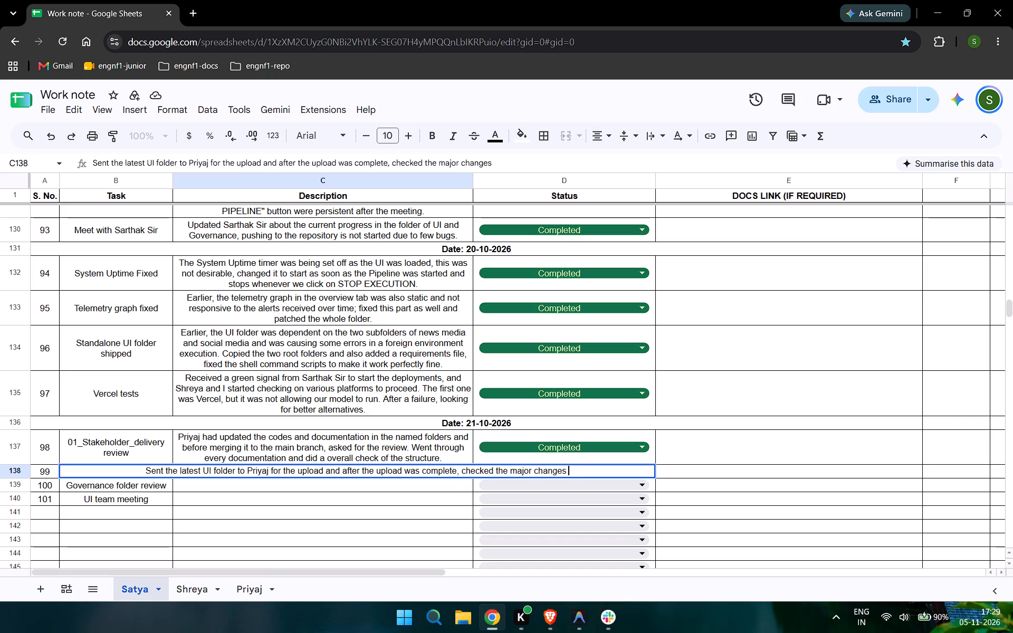
pyautogui.press('BackSpace')
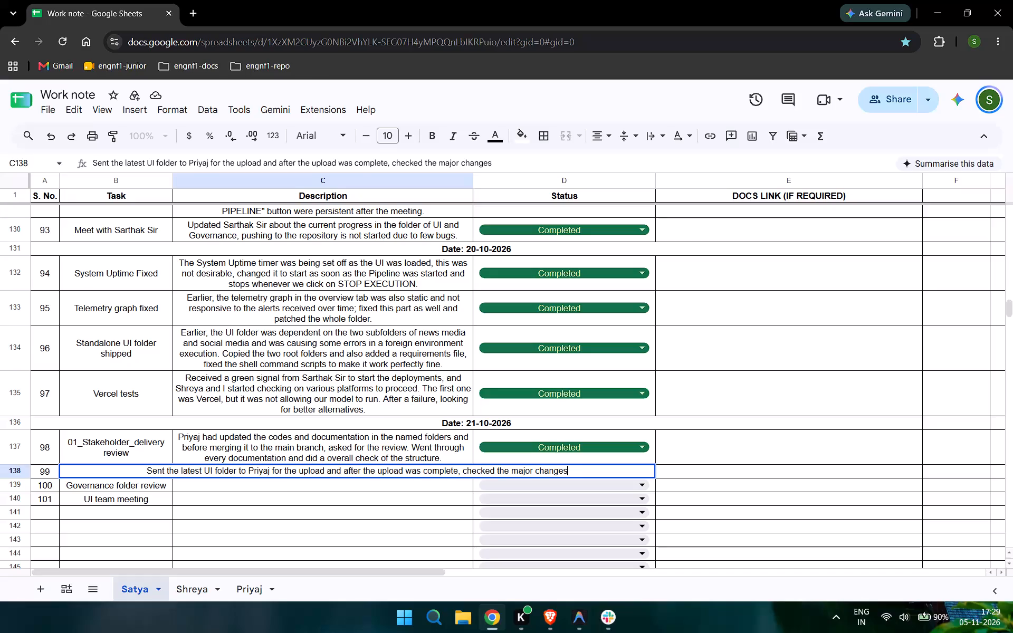
# Finish the UI folder uploading description with ". Ensured the complete folder and removed a few gitignore files." and commit the entry.
pyautogui.write('. Ensured the sm')
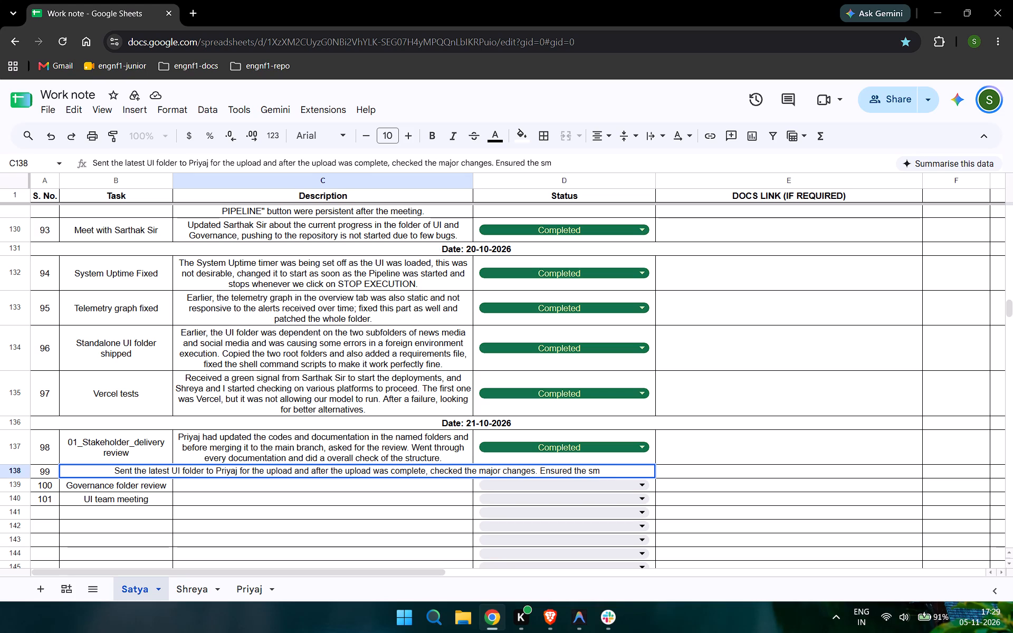
pyautogui.press('BackSpace')
pyautogui.press('BackSpace')
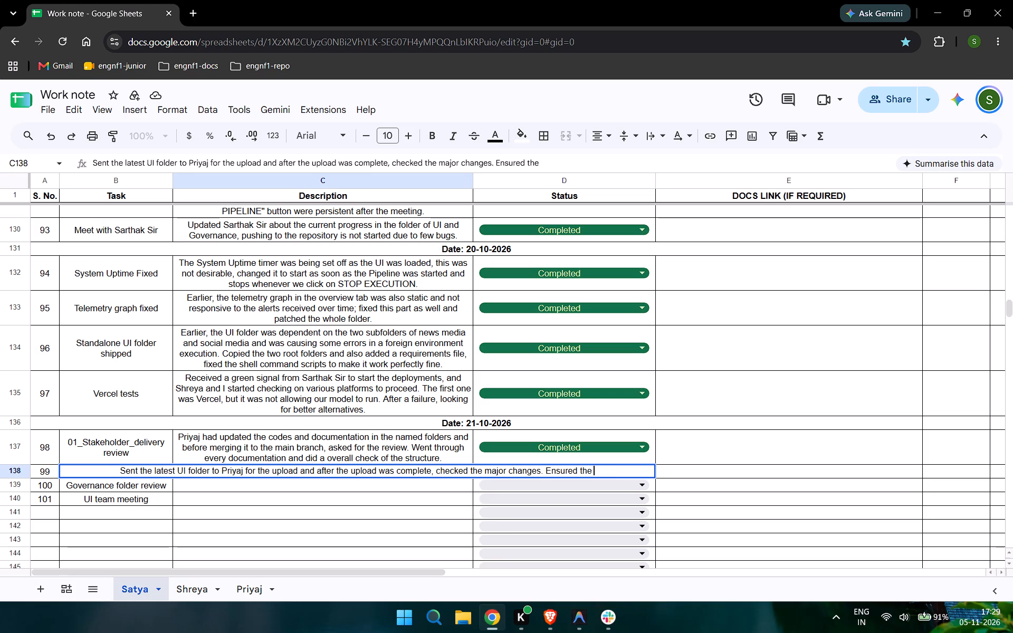
pyautogui.write('complete folder and removed a few giti')
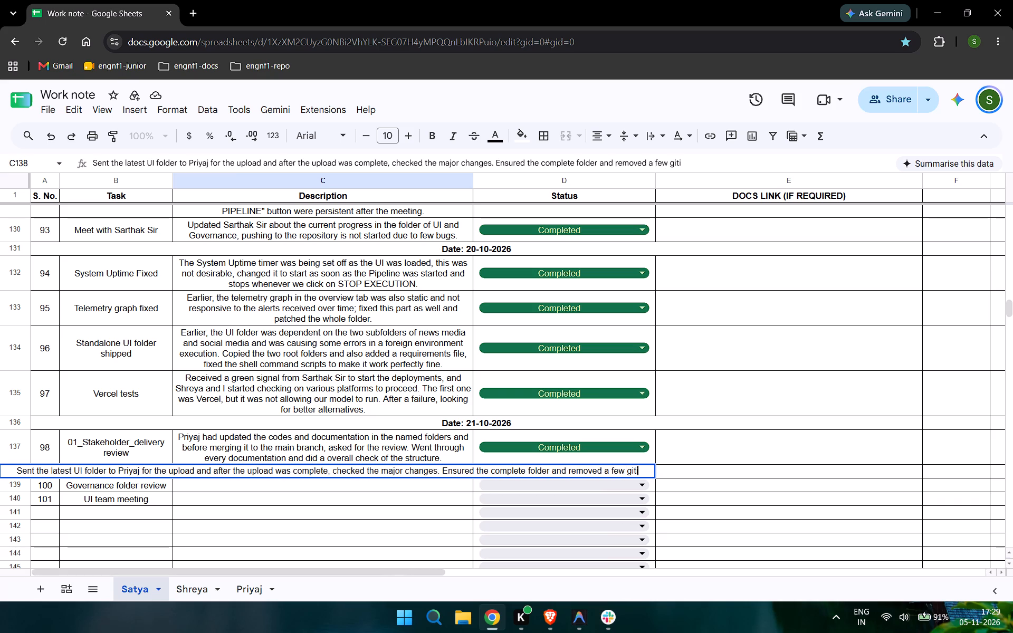
pyautogui.write('gnore files')
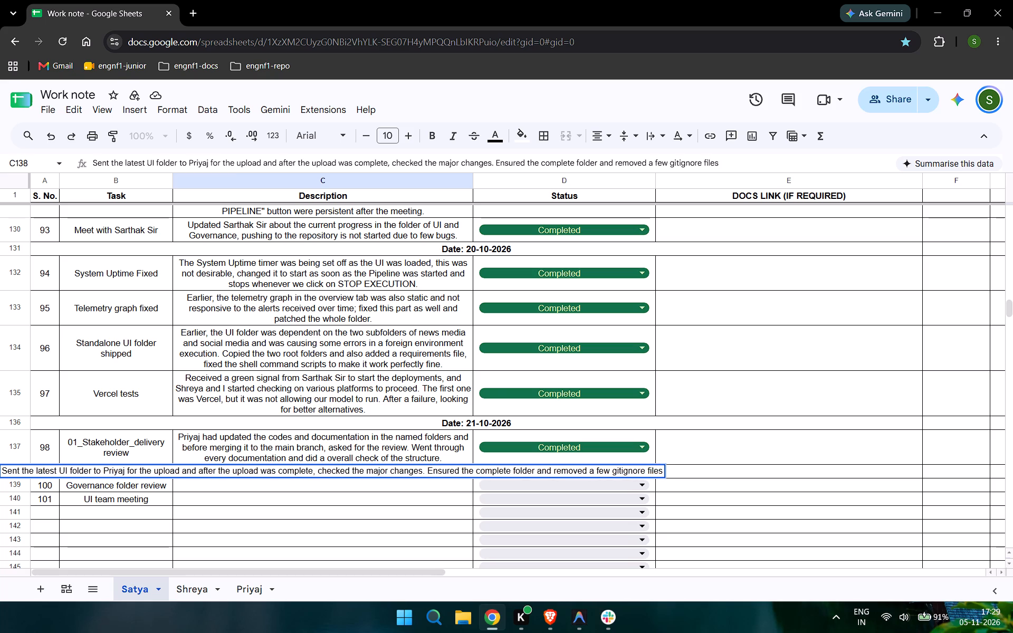
pyautogui.press('.')
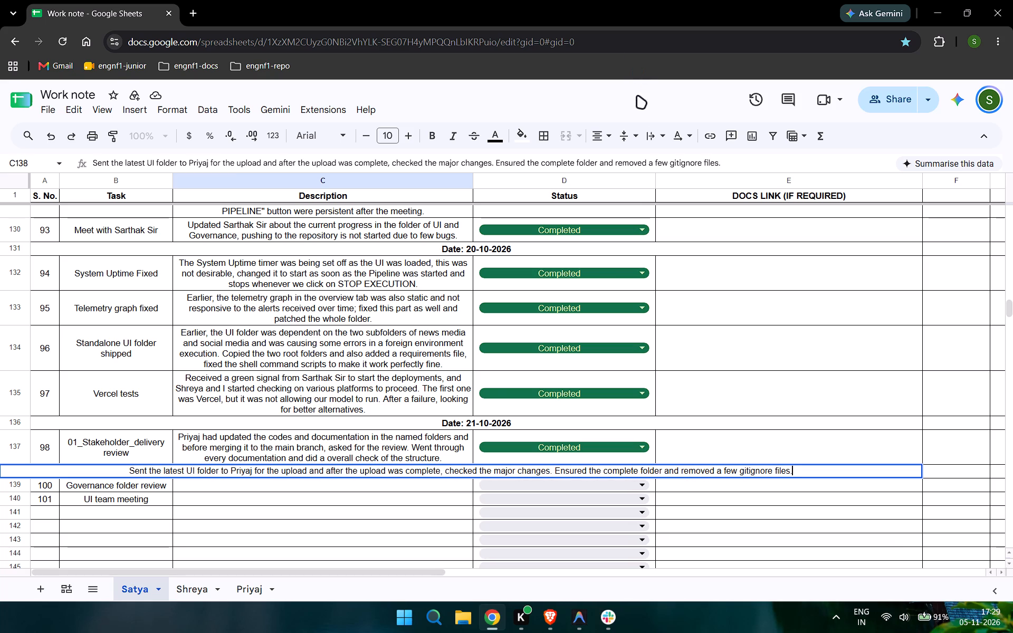
pyautogui.click(647, 128)
pyautogui.click(679, 160)
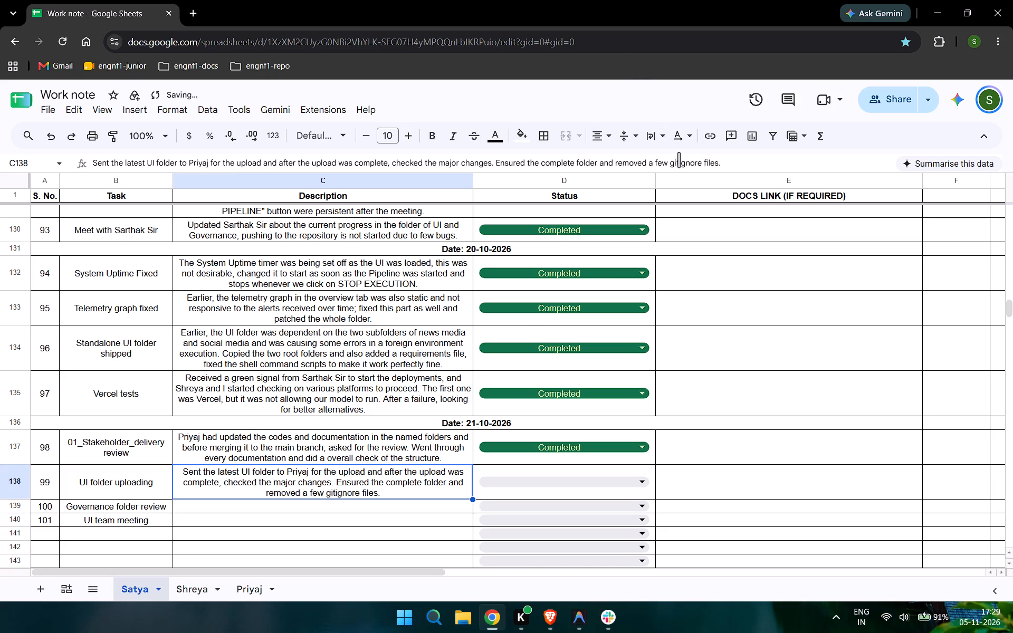
# Describe task 100 as "After the last meeting related to the governance document on the 18th, Shreya was working on the issue of alerts being missed.".
pyautogui.click(310, 505)
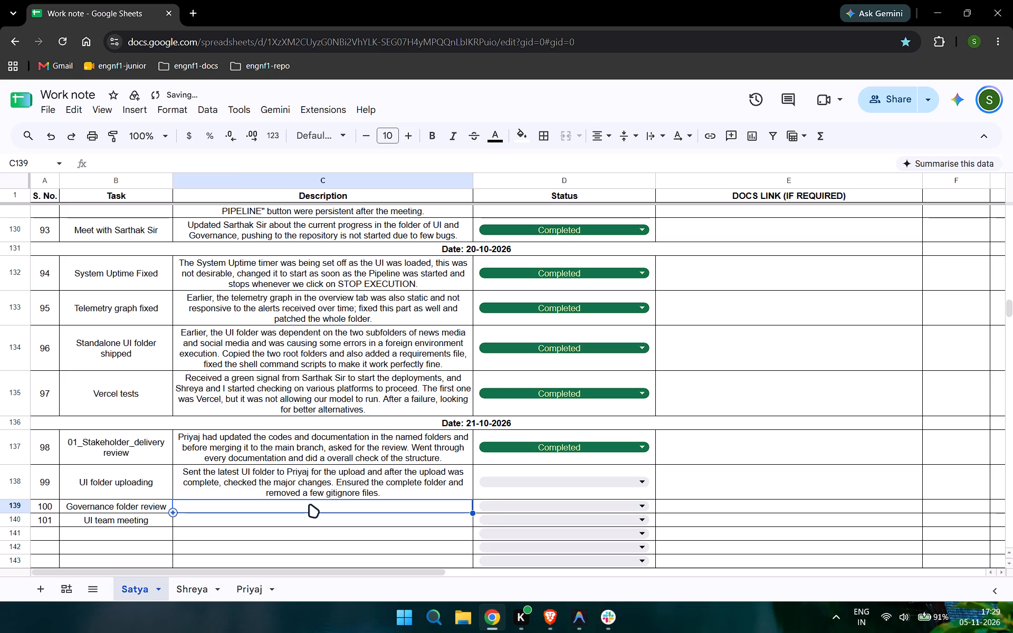
pyautogui.doubleClick(310, 505)
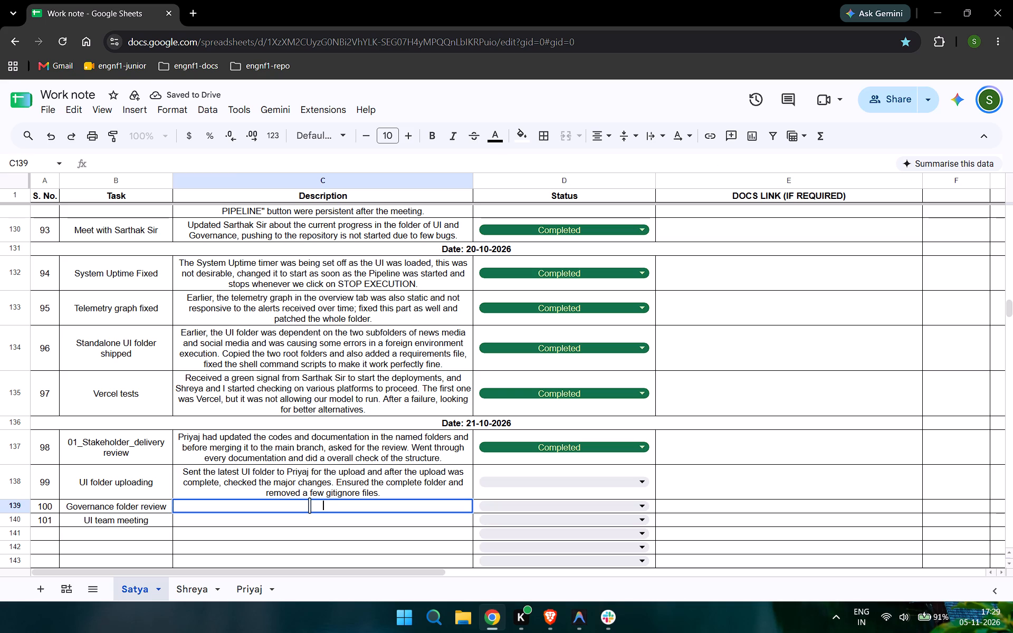
pyautogui.write('After the last meeting related to the governa')
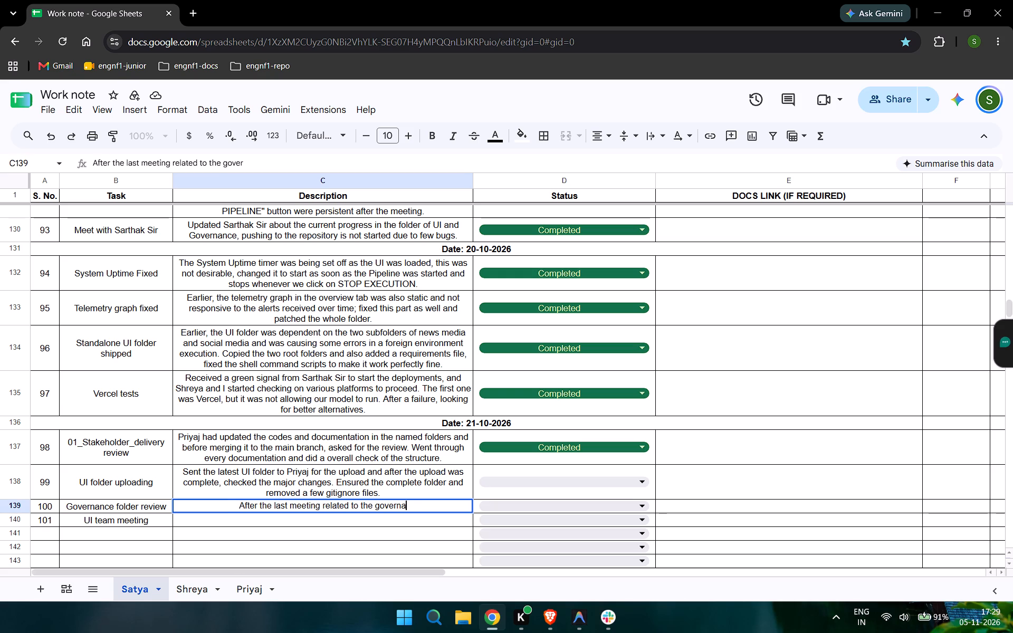
pyautogui.write('nce document')
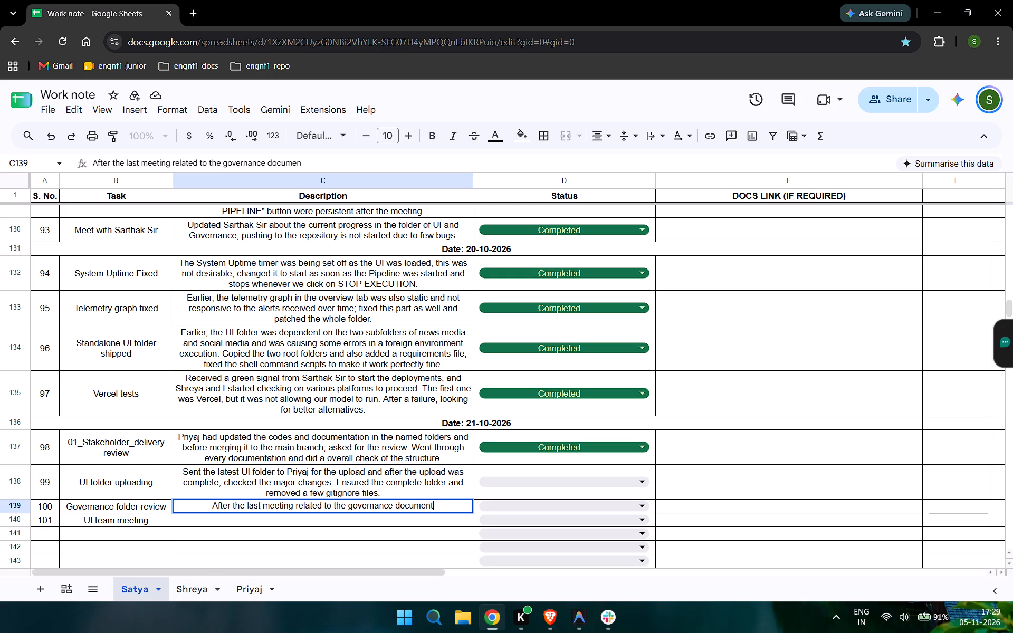
pyautogui.press('space')
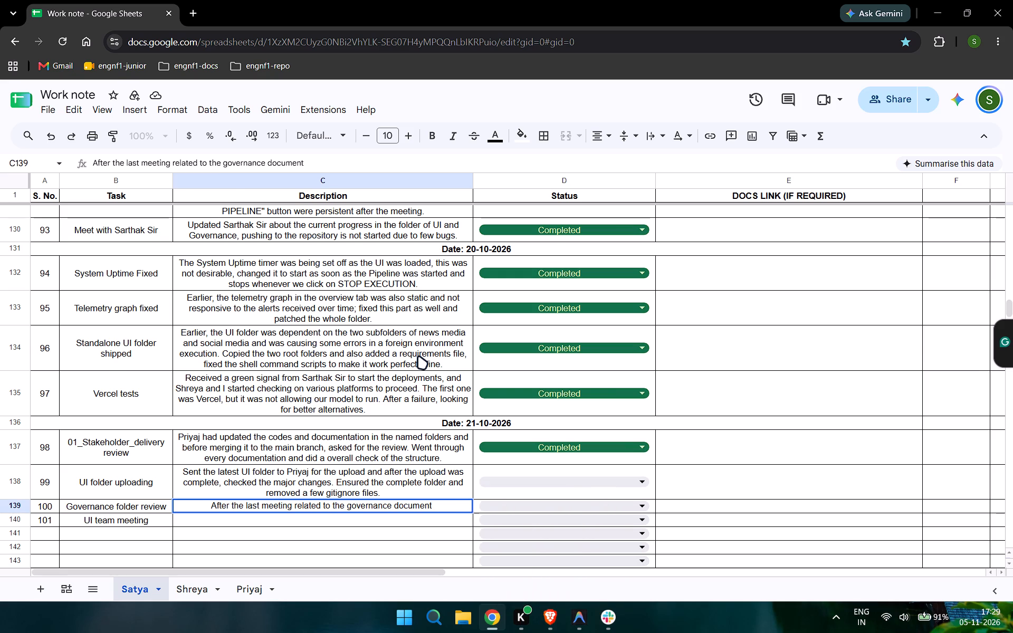
pyautogui.scroll(6, 418, 357)
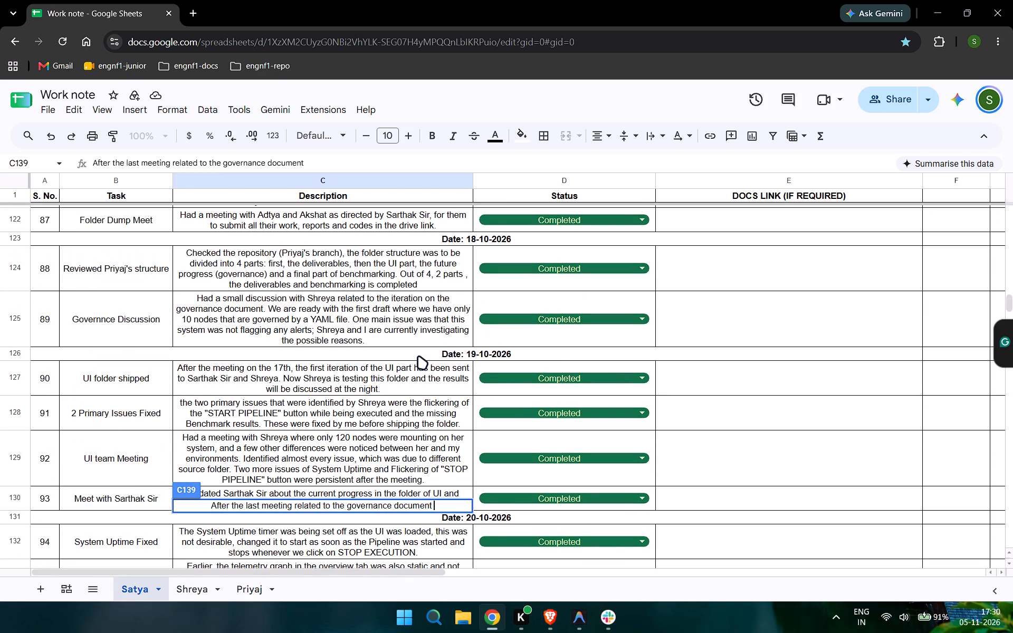
pyautogui.scroll(-5, 418, 357)
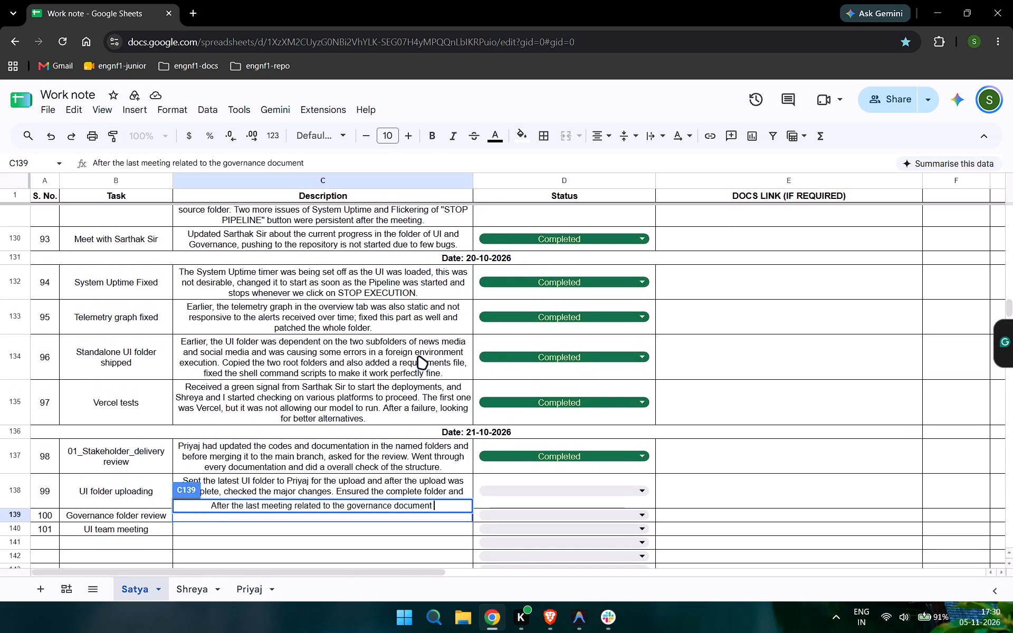
pyautogui.write('on 1')
pyautogui.press('BackSpace')
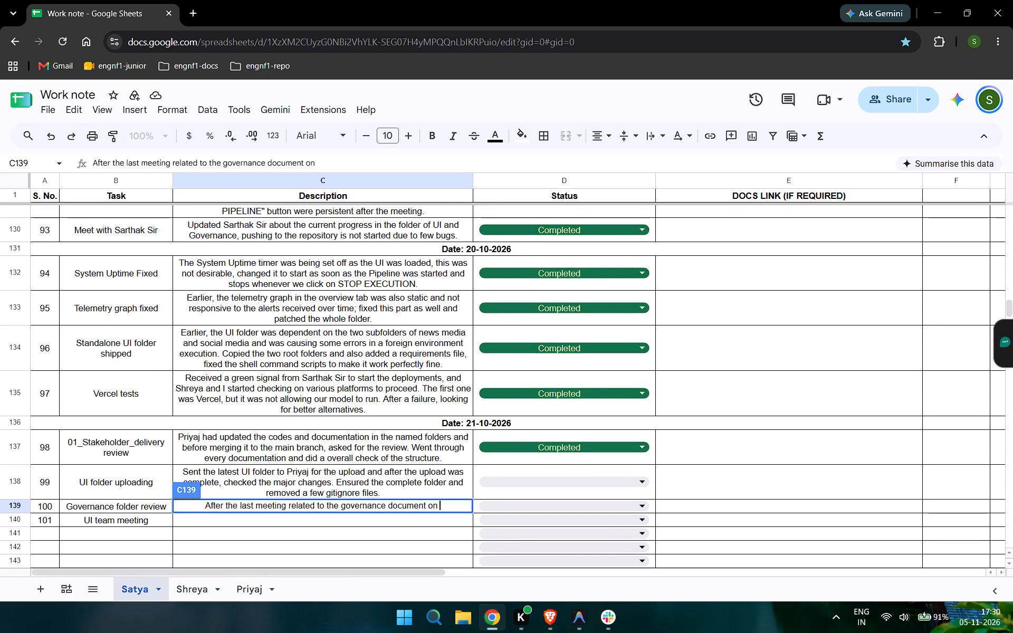
pyautogui.write('the 18th, Shreya was working t')
pyautogui.press('BackSpace')
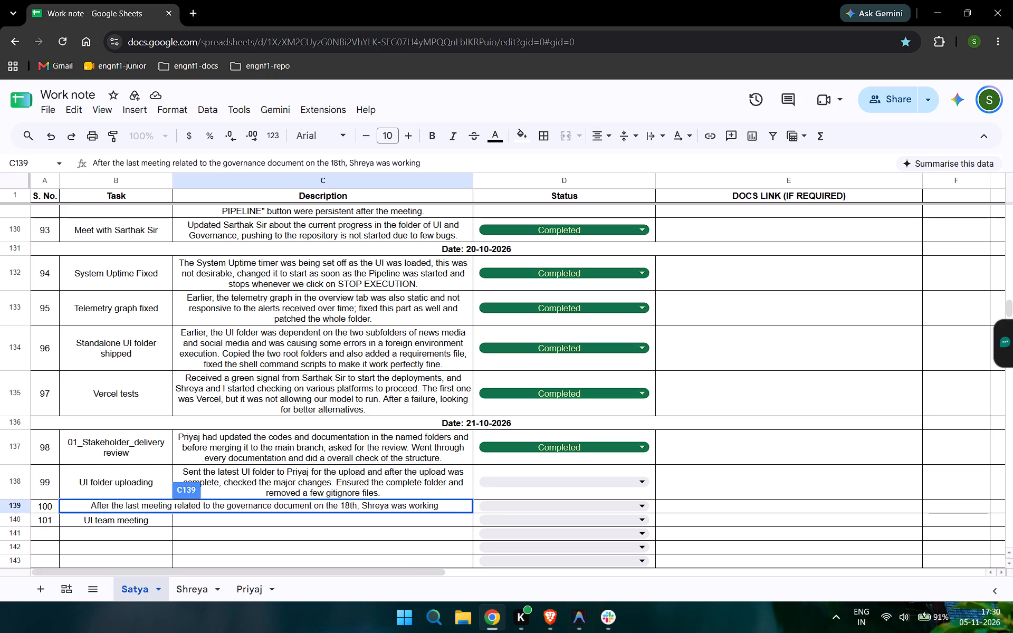
pyautogui.write('on the issue a')
pyautogui.press('BackSpace')
pyautogui.write('of alerts being missed')
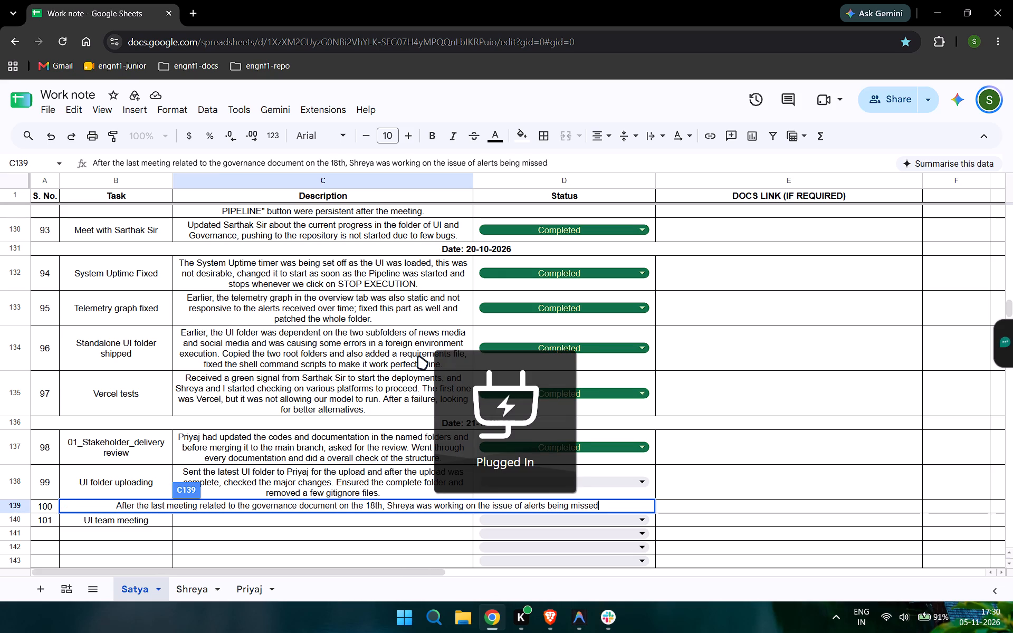
pyautogui.write('.')
pyautogui.press('space')
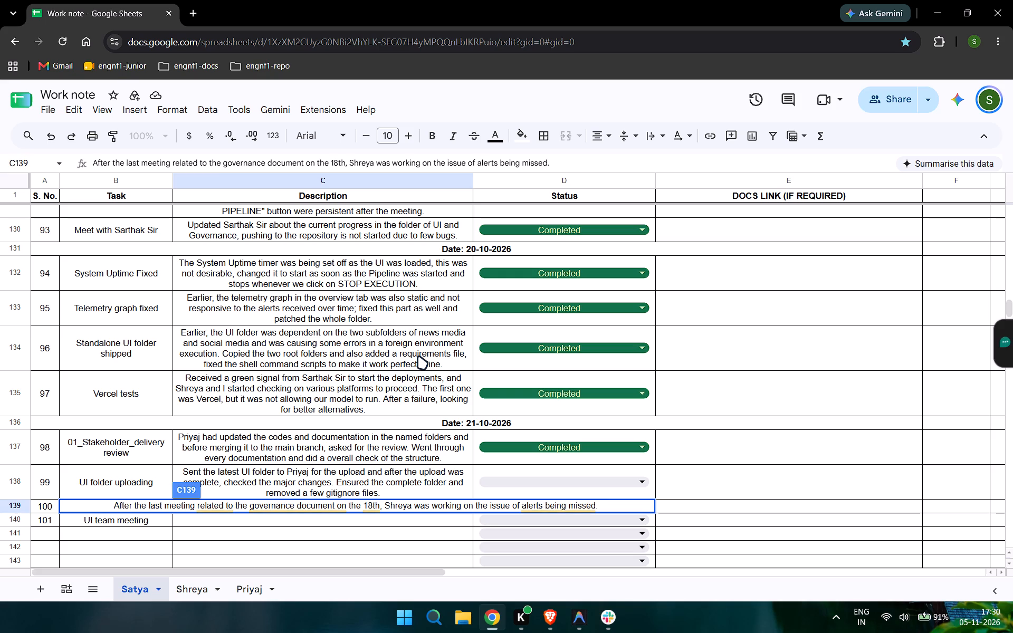
# Finish task 100's description with "She sent the updated flder and I reviewed this as well. We were receiving alerts now." and commit it.
pyautogui.write('She sent the uploaded t')
pyautogui.press('BackSpace')
pyautogui.press('BackSpace')
pyautogui.press('BackSpace')
pyautogui.press('BackSpace')
pyautogui.press('BackSpace')
pyautogui.press('BackSpace')
pyautogui.press('BackSpace')
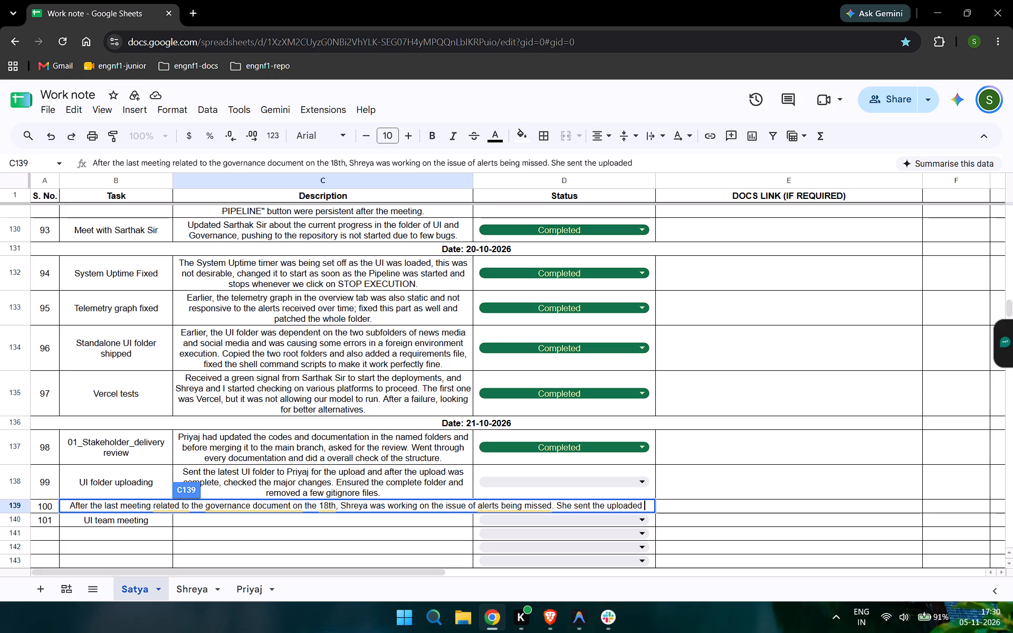
pyautogui.press('BackSpace')
pyautogui.write('dated flder and I review')
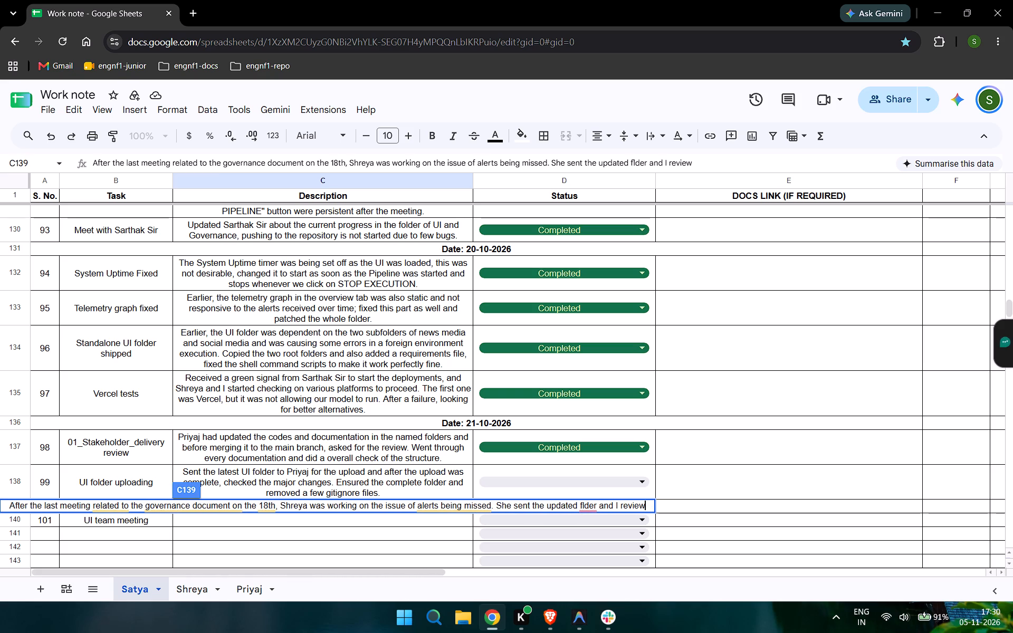
pyautogui.write('ed')
pyautogui.press('space')
pyautogui.write('this as well. We were receiv')
pyautogui.write('ing alerts now.')
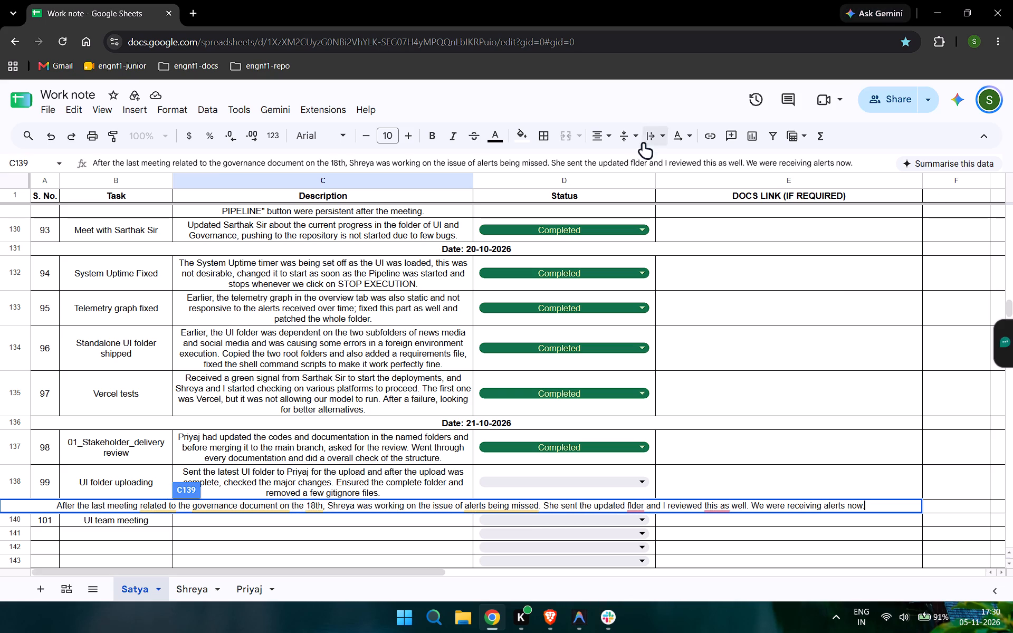
pyautogui.click(658, 142)
pyautogui.click(674, 162)
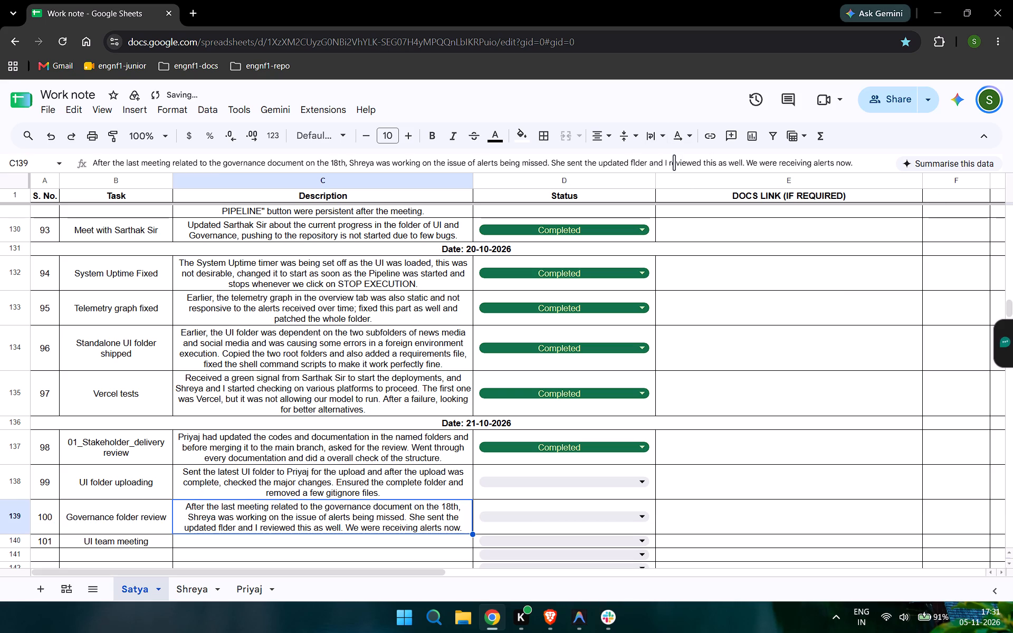
# Set the status of tasks 99, 100 and 101 to Completed.
pyautogui.click(543, 479)
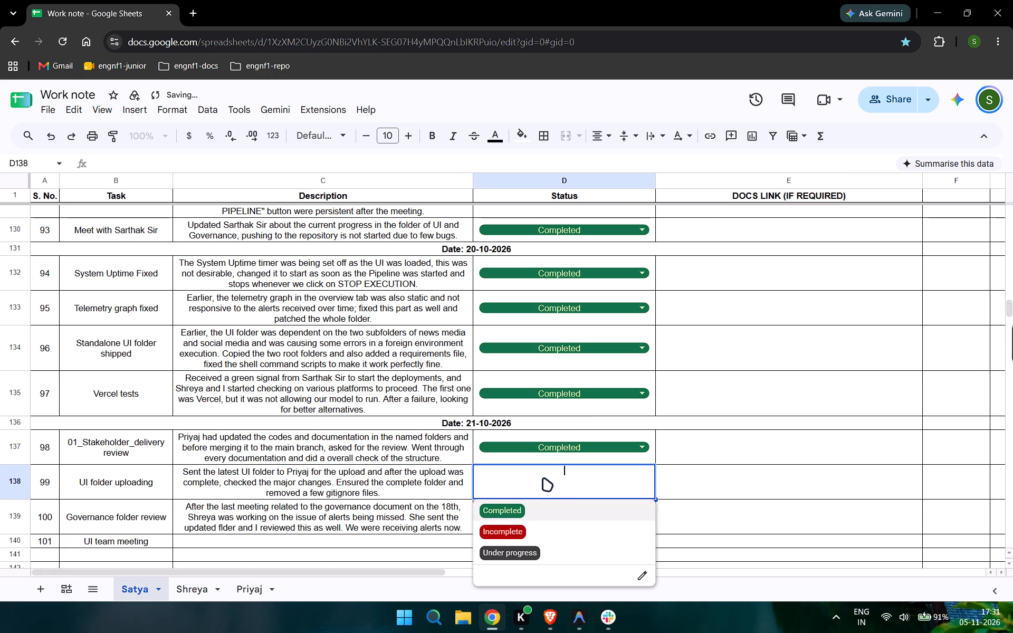
pyautogui.click(541, 516)
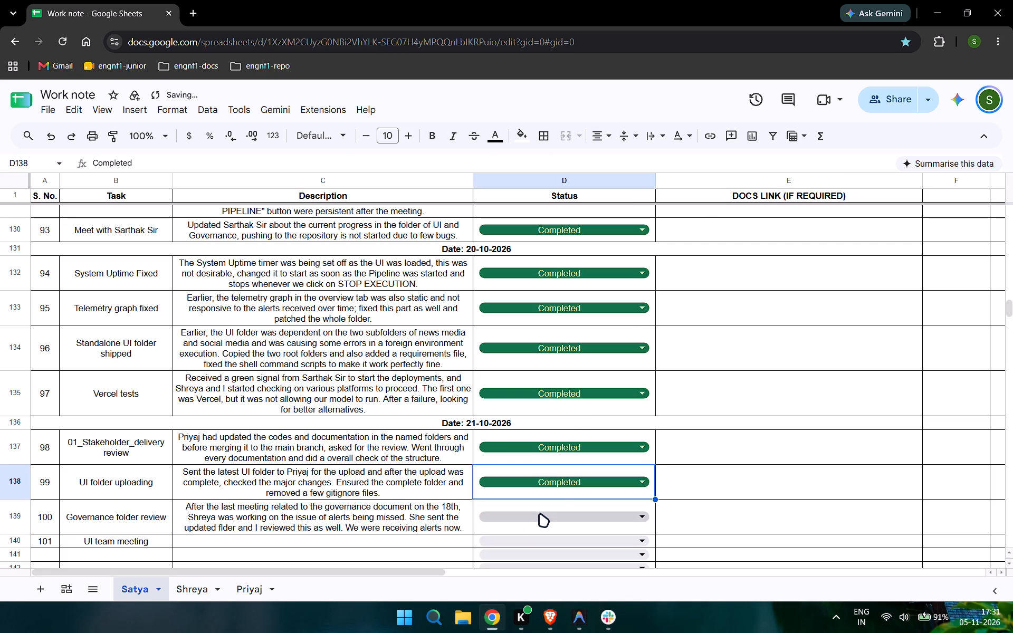
pyautogui.click(539, 515)
pyautogui.click(547, 449)
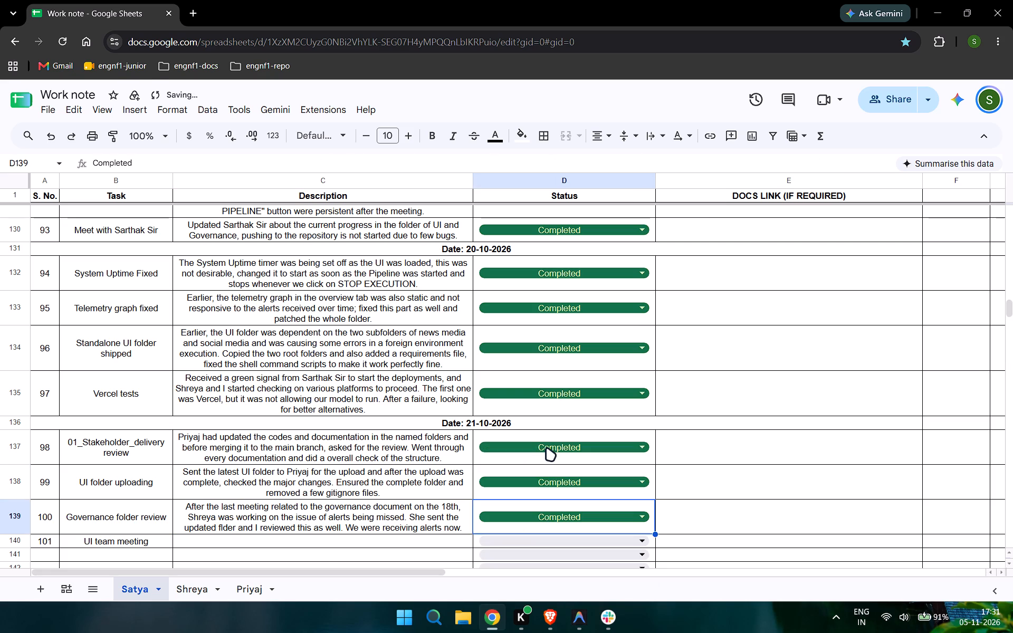
pyautogui.click(489, 543)
pyautogui.click(525, 483)
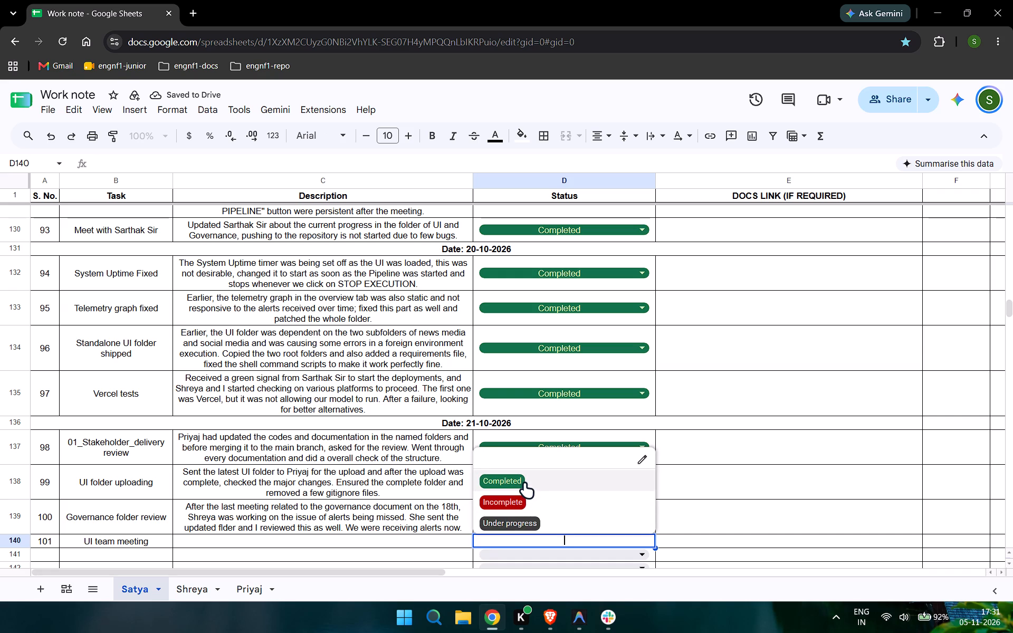
# Add a bold date heading "Date: 22-10-2026" in row 141, merged across columns A to E.
pyautogui.scroll(-1, 297, 544)
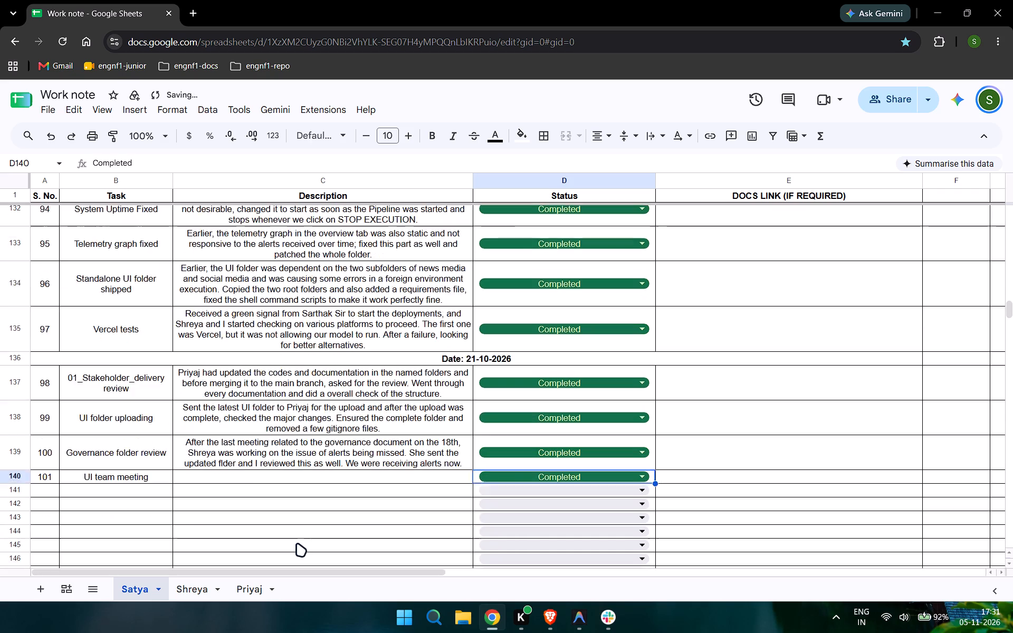
pyautogui.scroll(-2, 297, 544)
pyautogui.moveTo(45, 399); pyautogui.dragTo(219, 397)
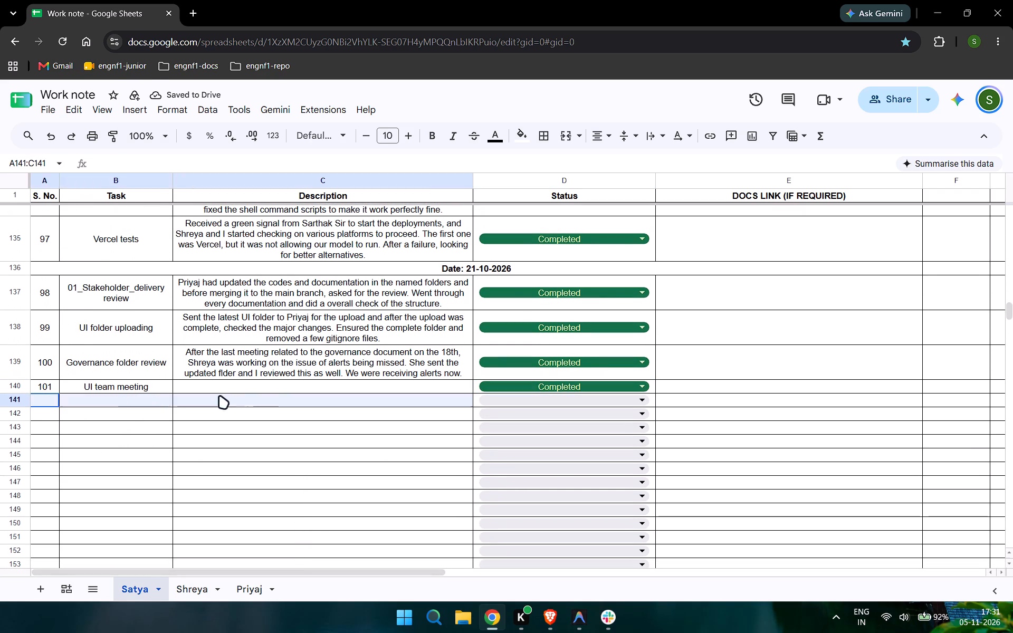
pyautogui.moveTo(219, 397); pyautogui.dragTo(778, 401)
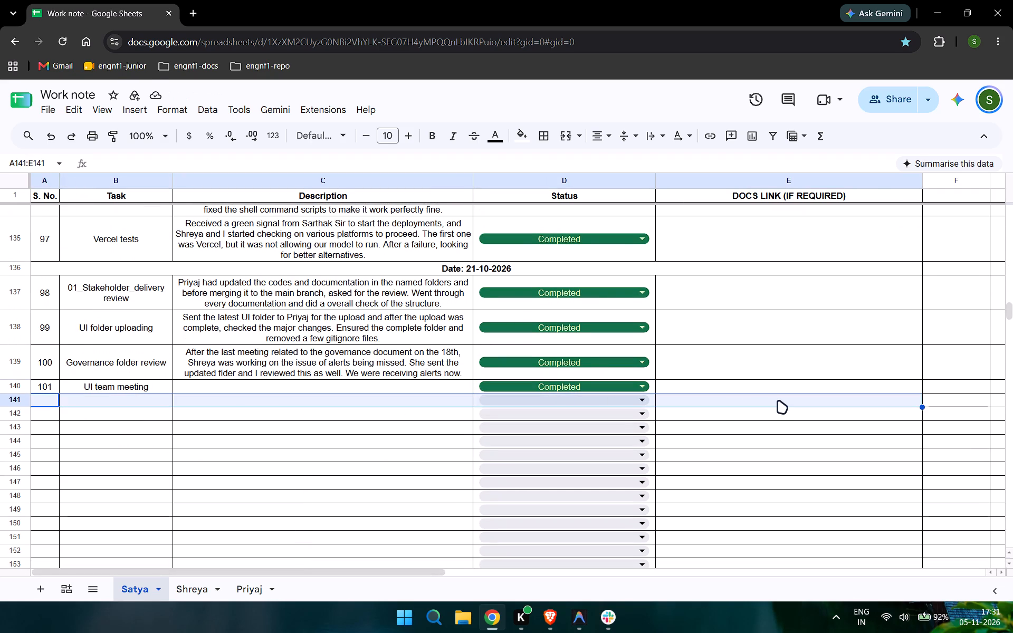
pyautogui.click(561, 134)
pyautogui.hotkey('ctrl', 'b')
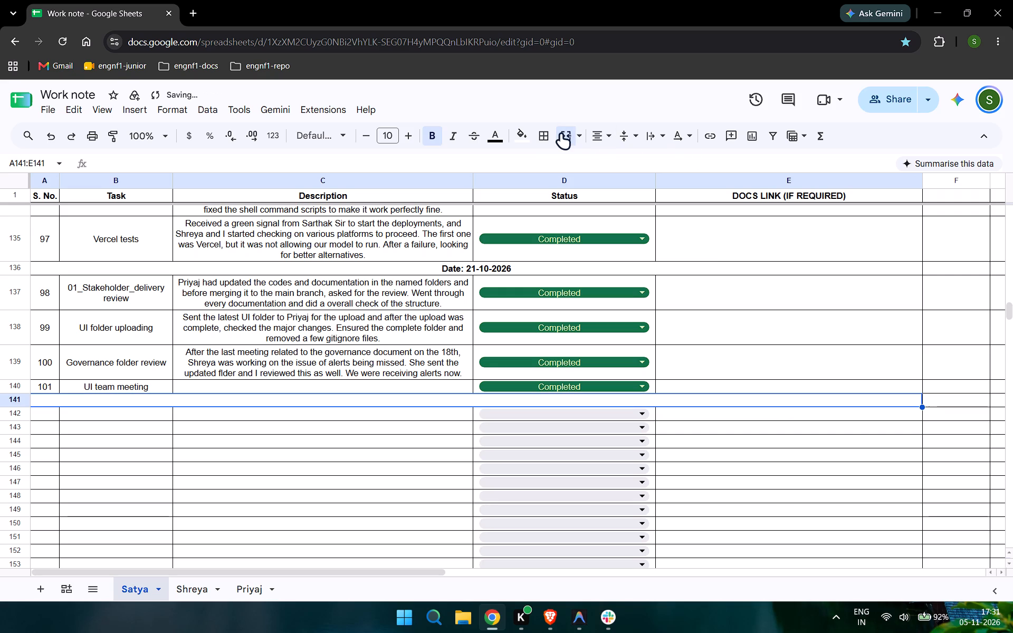
pyautogui.write('Date')
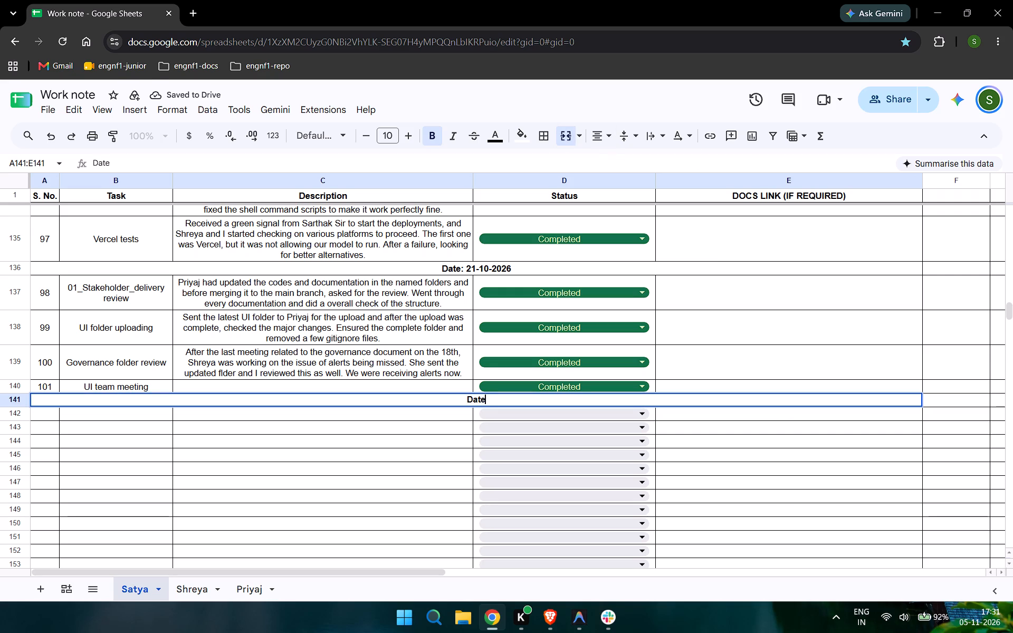
pyautogui.write(': 22-10-202')
pyautogui.press('6')
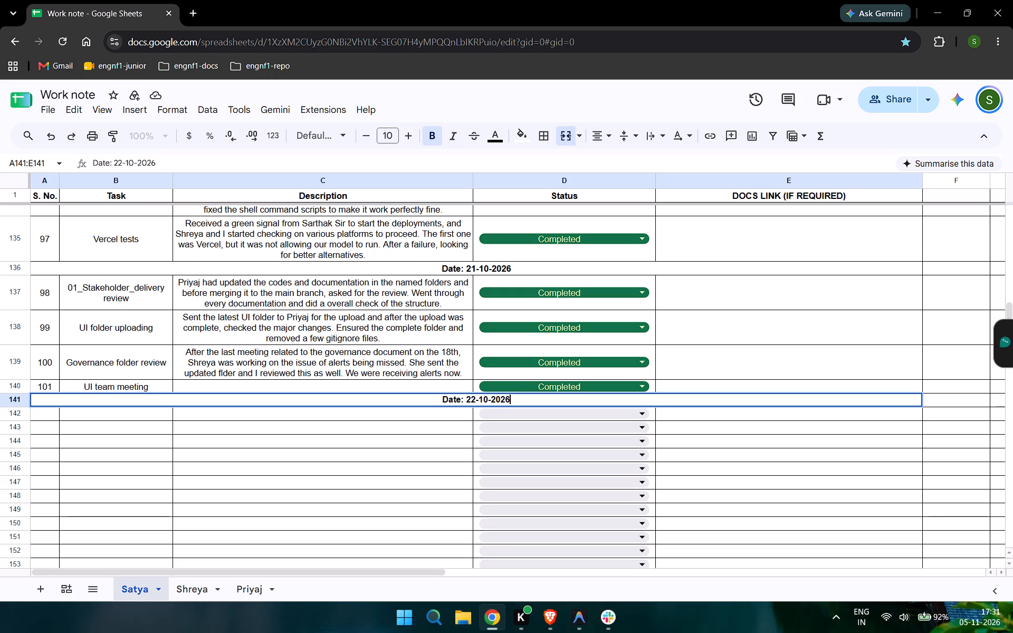
pyautogui.press('Return')
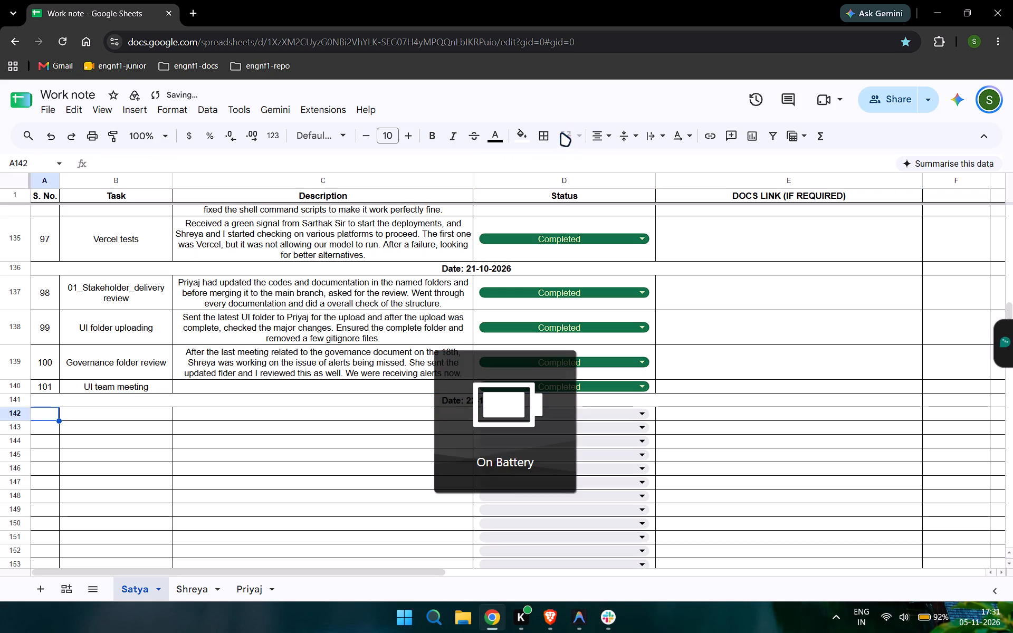
# Describe task 101 as "Had a meeting with Shreya to discuss the failure of deployment, she was also unable to deploy on vercel due to the restrictions,".
pyautogui.press('Up')
pyautogui.press('Right')
pyautogui.press('Up')
pyautogui.press('Left')
pyautogui.press('Left')
pyautogui.press('Left')
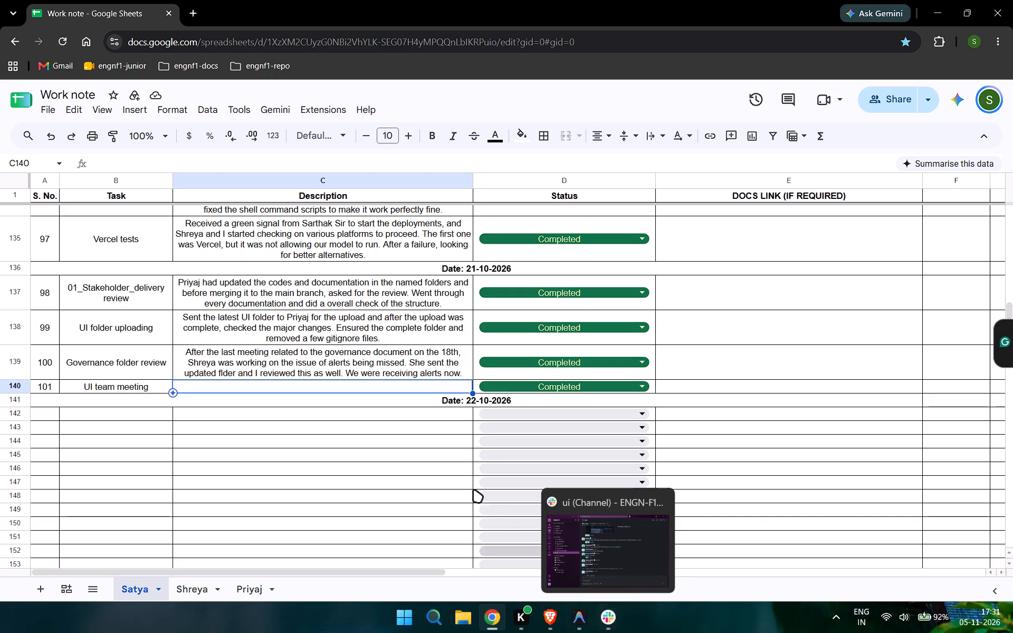
pyautogui.scroll(1, 416, 432)
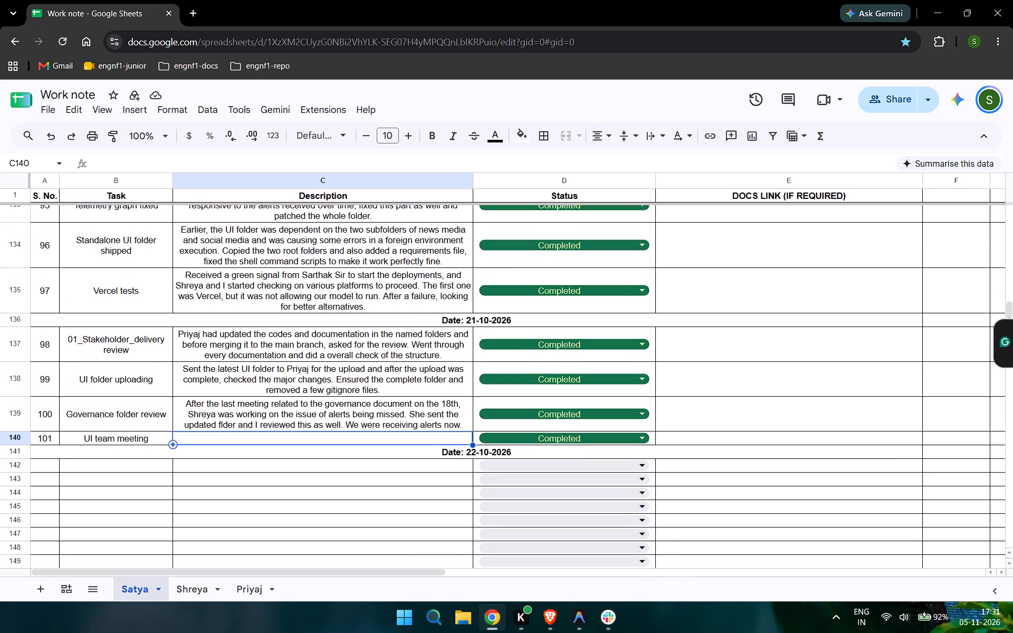
pyautogui.write('Had a mee')
pyautogui.write('ting with Shreya to discuss the f')
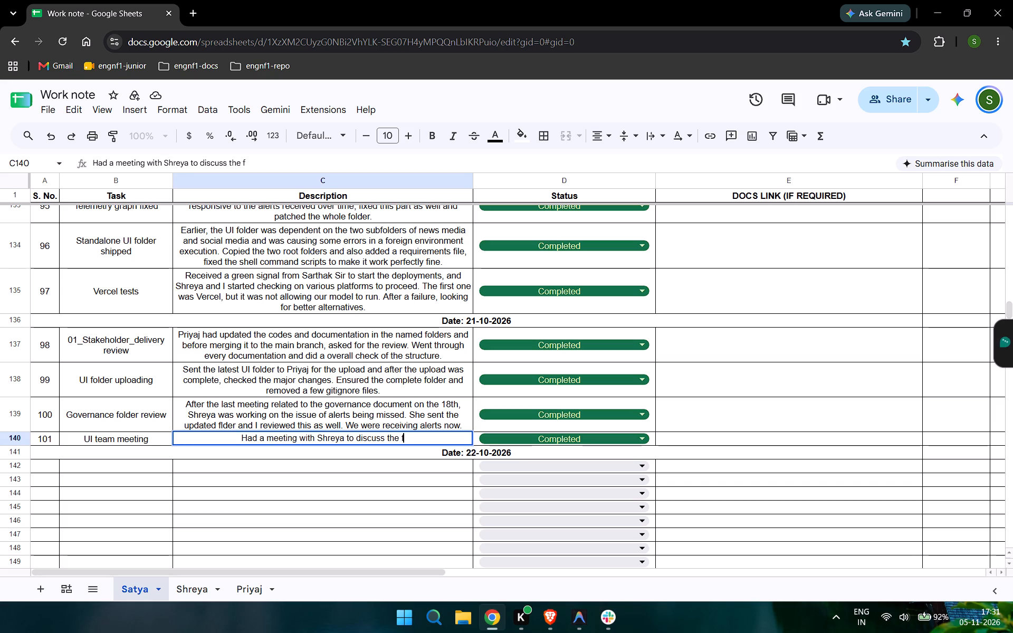
pyautogui.write('ailure of deployment, she was')
pyautogui.press('space')
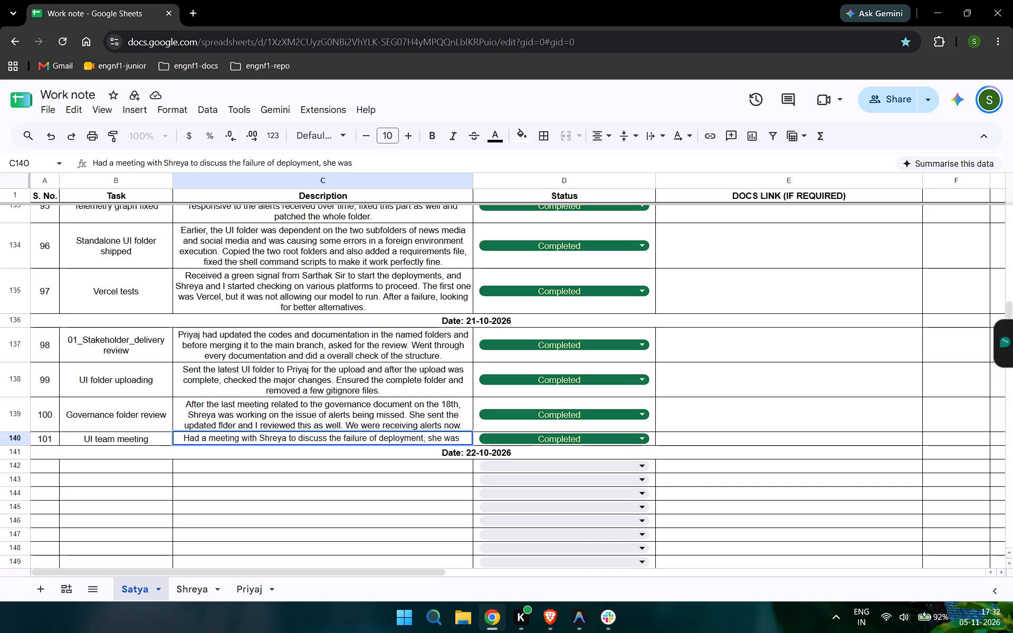
pyautogui.write('also unable to')
pyautogui.press('space')
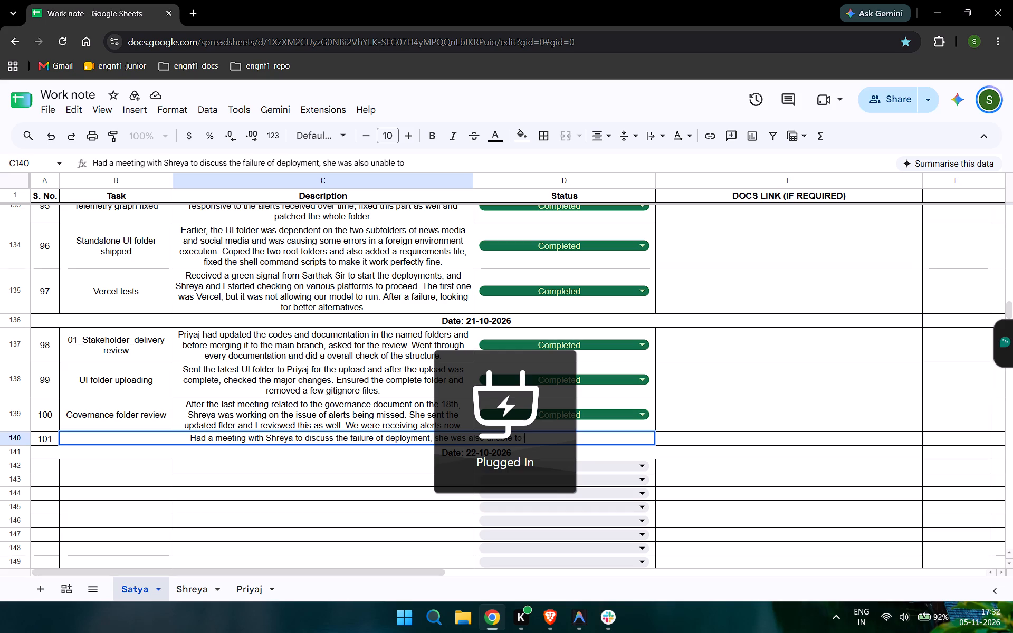
pyautogui.write('deploy on vercel due to the restrc')
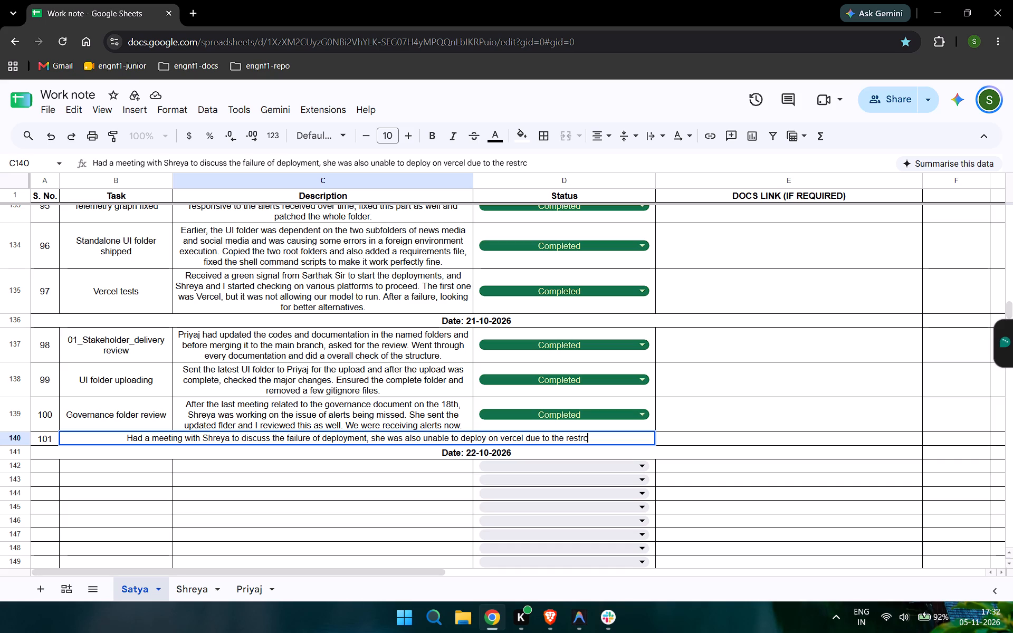
pyautogui.press('BackSpace')
pyautogui.write('ictions,')
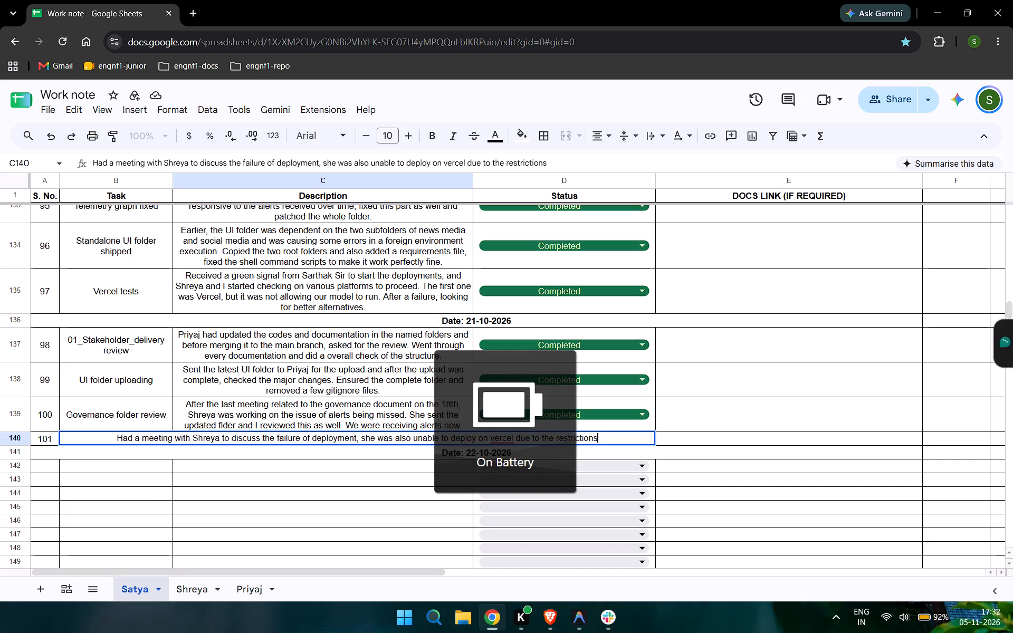
# Continue task 101's description with "we switched over to render".
pyautogui.press('space')
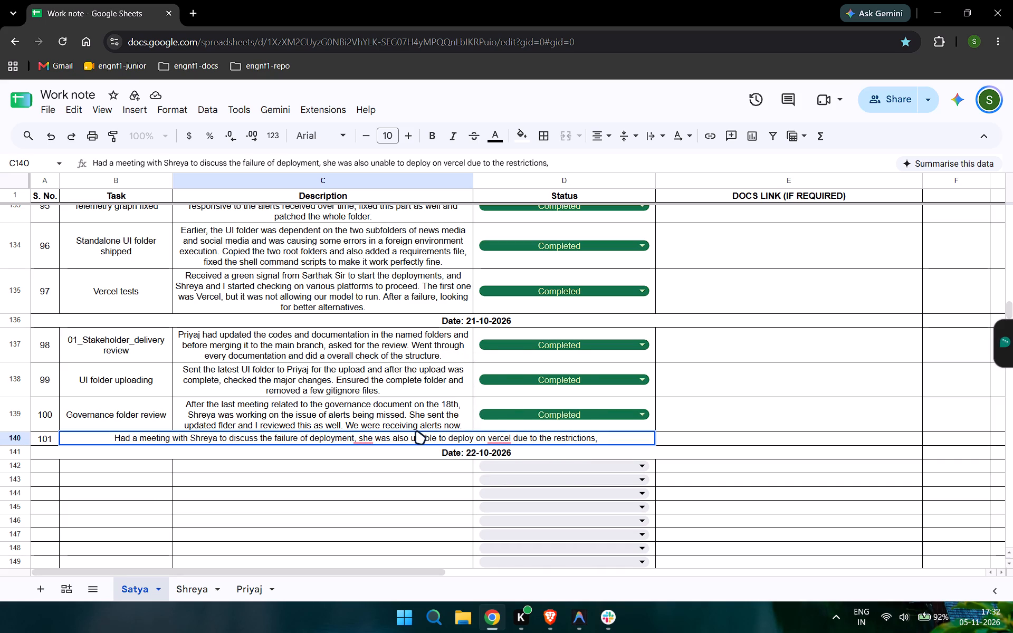
pyautogui.write('we sw')
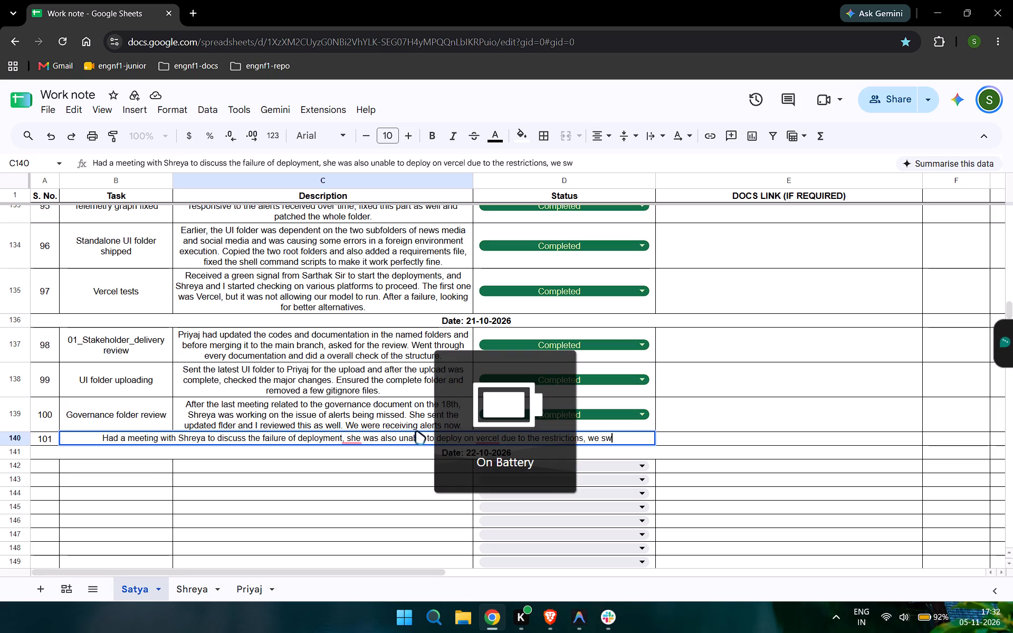
pyautogui.write('itched over t')
pyautogui.press('o')
pyautogui.press('BackSpace')
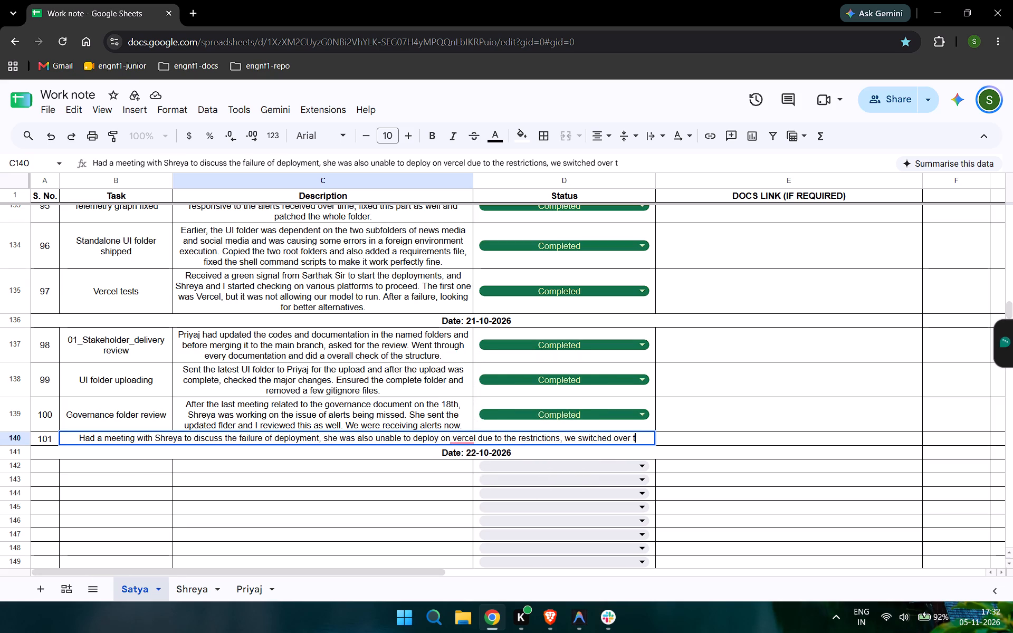
pyautogui.press('BackSpace')
pyautogui.press('BackSpace')
pyautogui.press('space')
pyautogui.write('to render')
pyautogui.press('space')
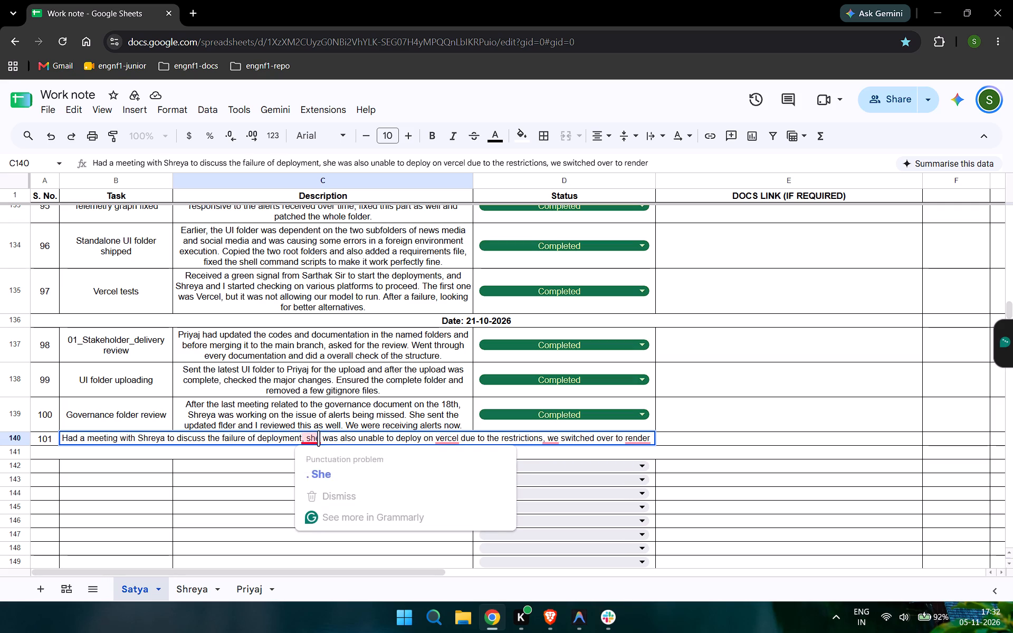
# Accept the Grammarly corrections in task 101's description: ". She", "Vercel", a semicolon after "restrictions", and "Render".
pyautogui.click(336, 469)
pyautogui.write('. She')
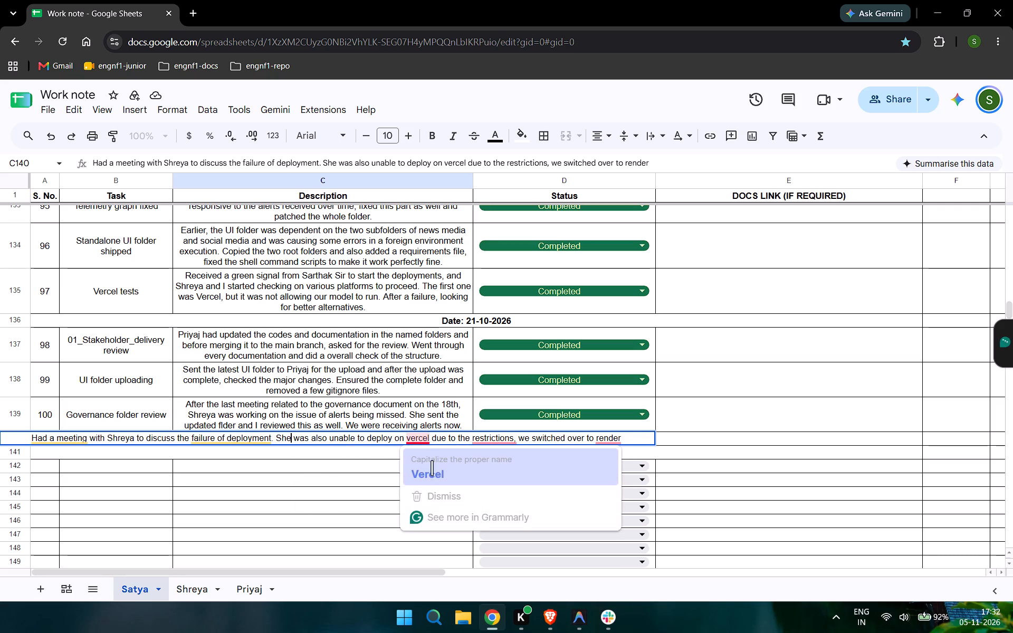
pyautogui.click(432, 468)
pyautogui.write('Vercel')
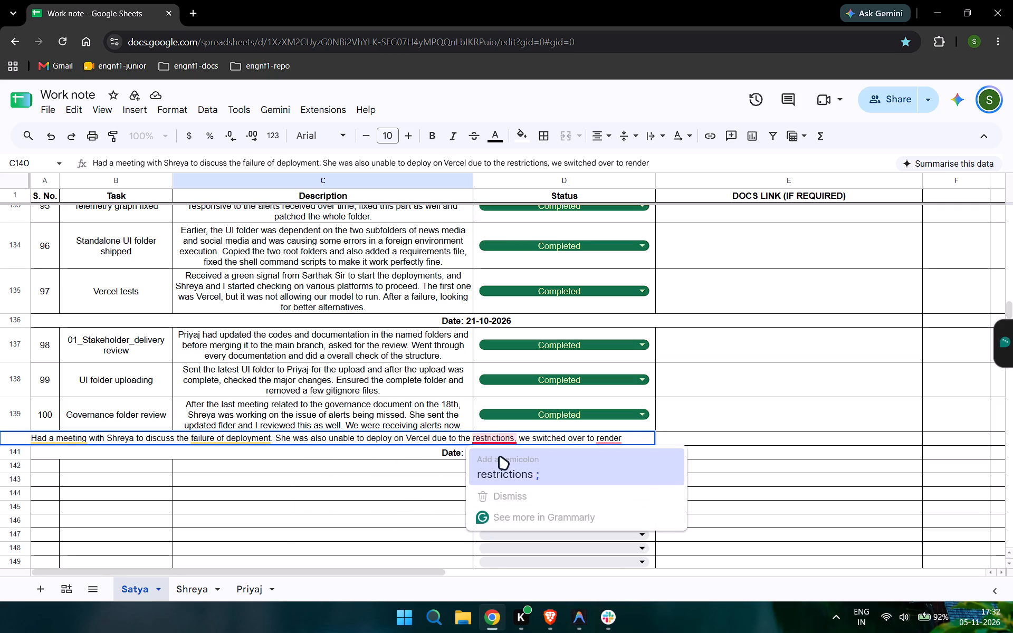
pyautogui.click(500, 457)
pyautogui.press(';')
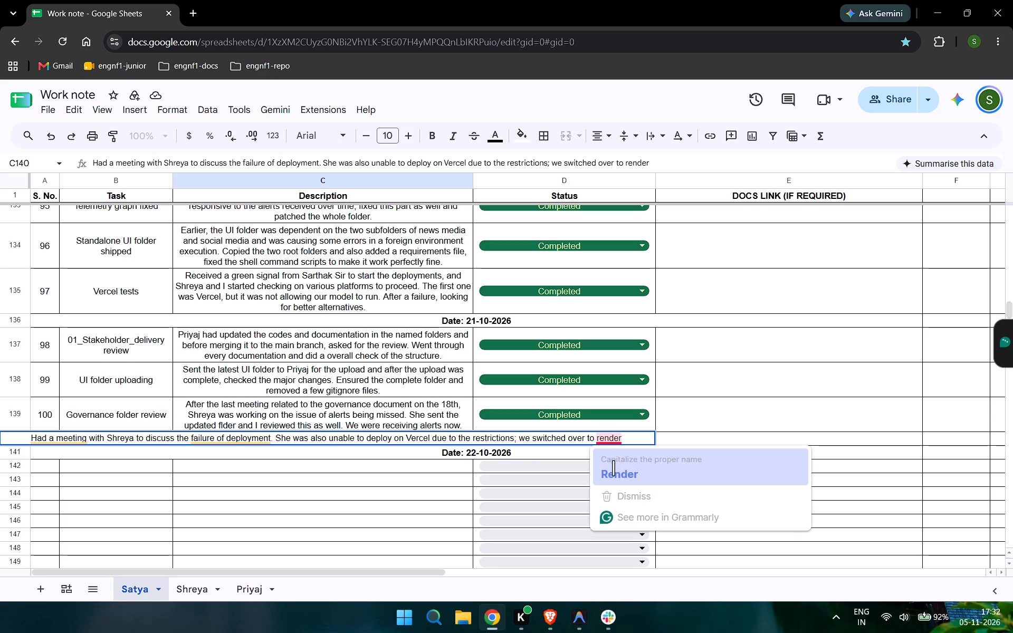
pyautogui.click(614, 468)
pyautogui.write('Render')
# Finish task 101's description with "to continue with our deployments." and wrap the cell's text.
pyautogui.press('space')
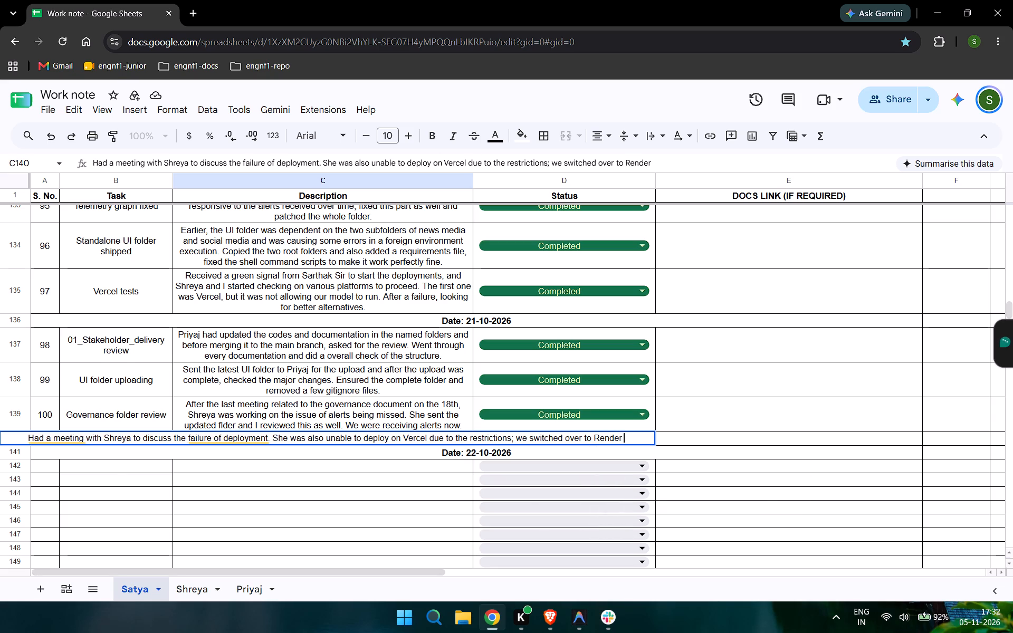
pyautogui.write('to continue with our deployments.')
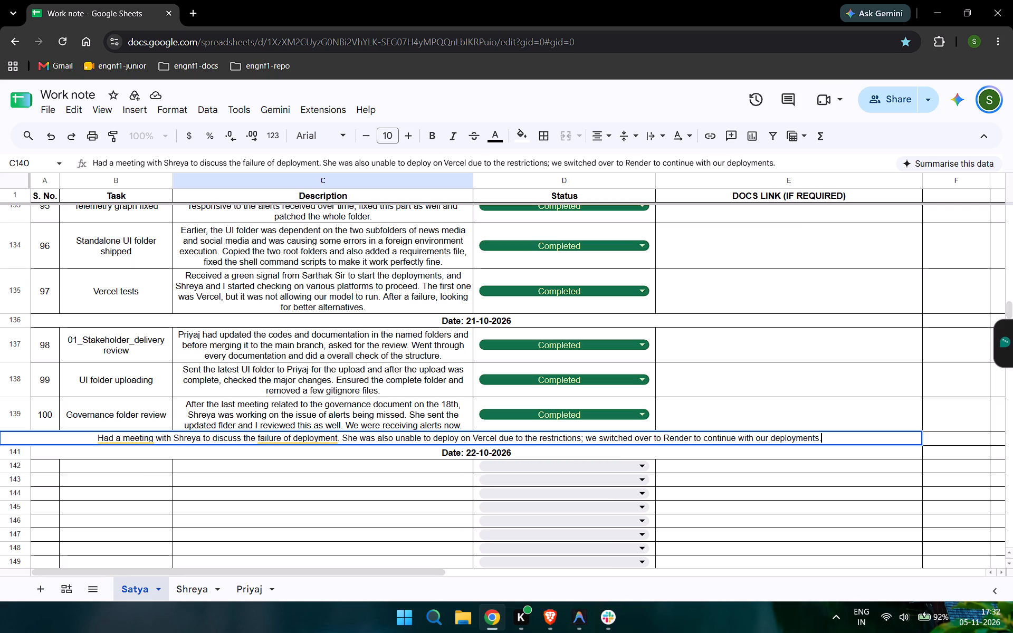
pyautogui.click(650, 138)
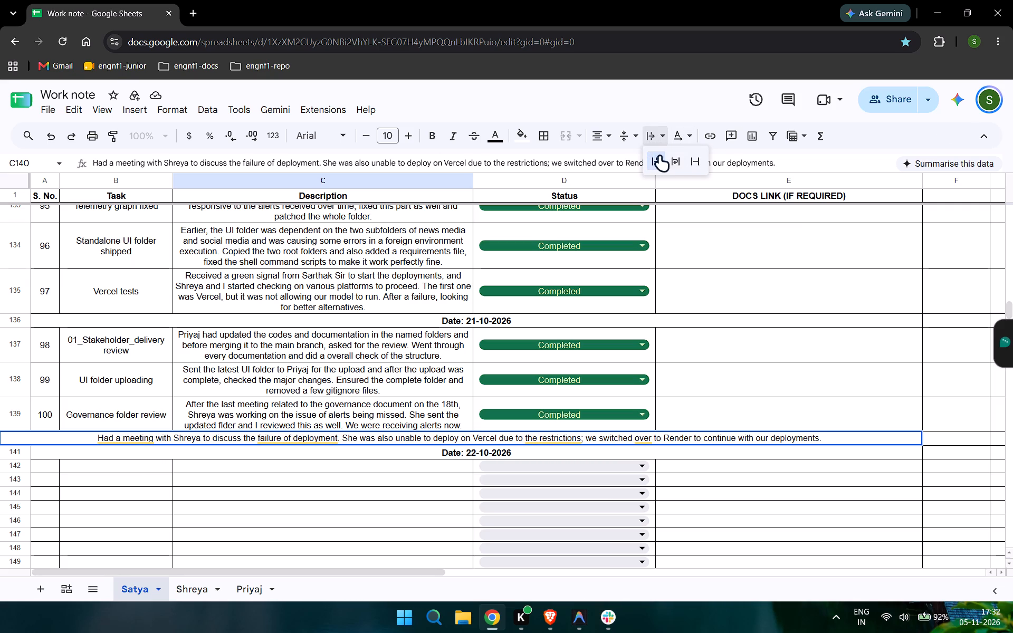
pyautogui.click(677, 157)
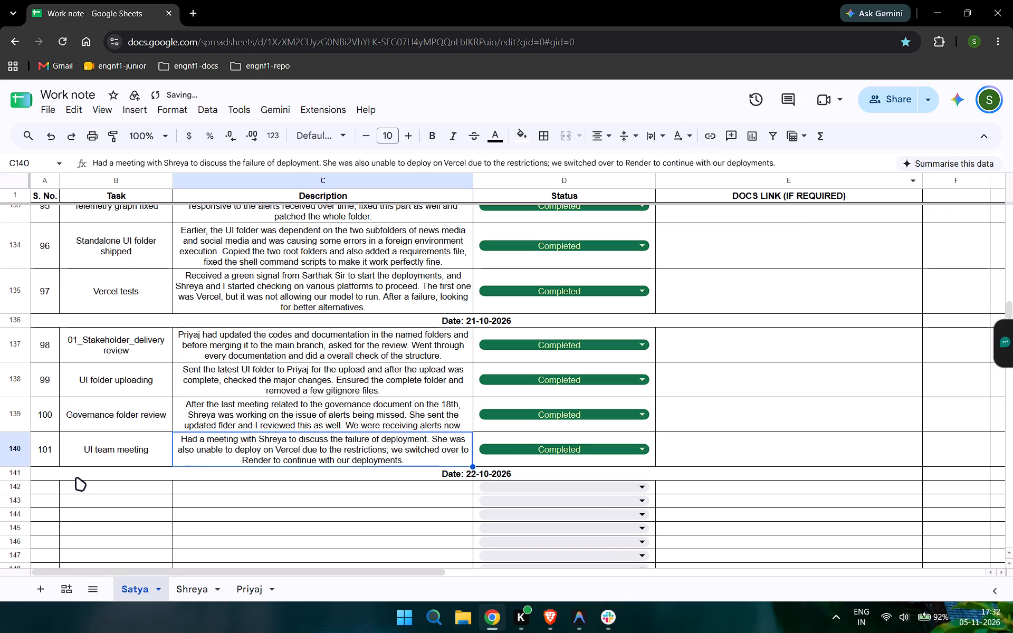
# Enter serial number 102 in row 142 under the 22-10-2026 heading.
pyautogui.click(43, 486)
pyautogui.write('102')
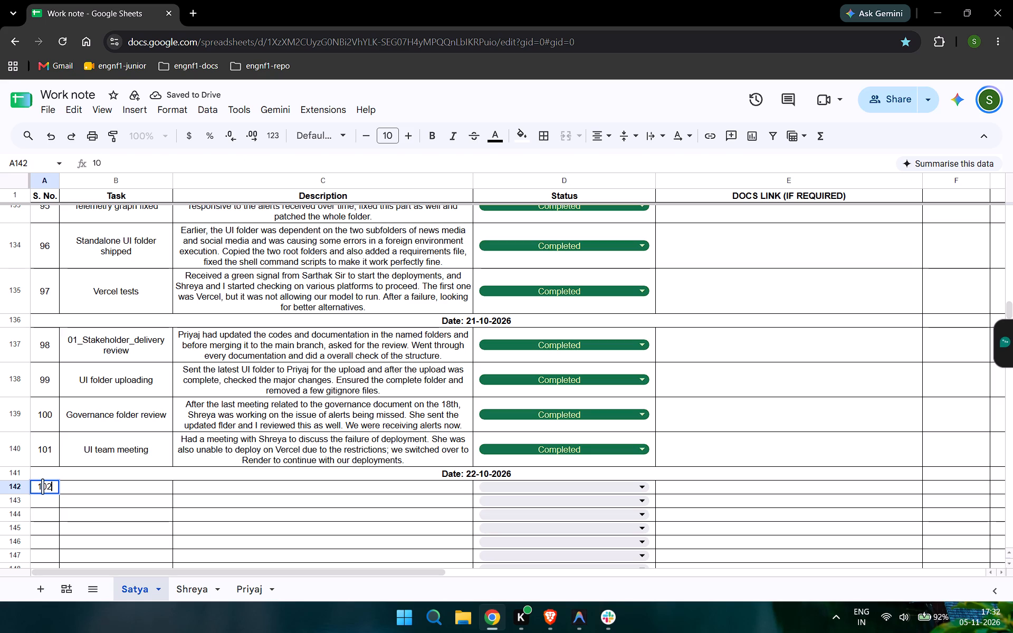
pyautogui.press('Return')
# Switch from the Work note spreadsheet to another open window.
pyautogui.hotkey('alt', 'Tab')
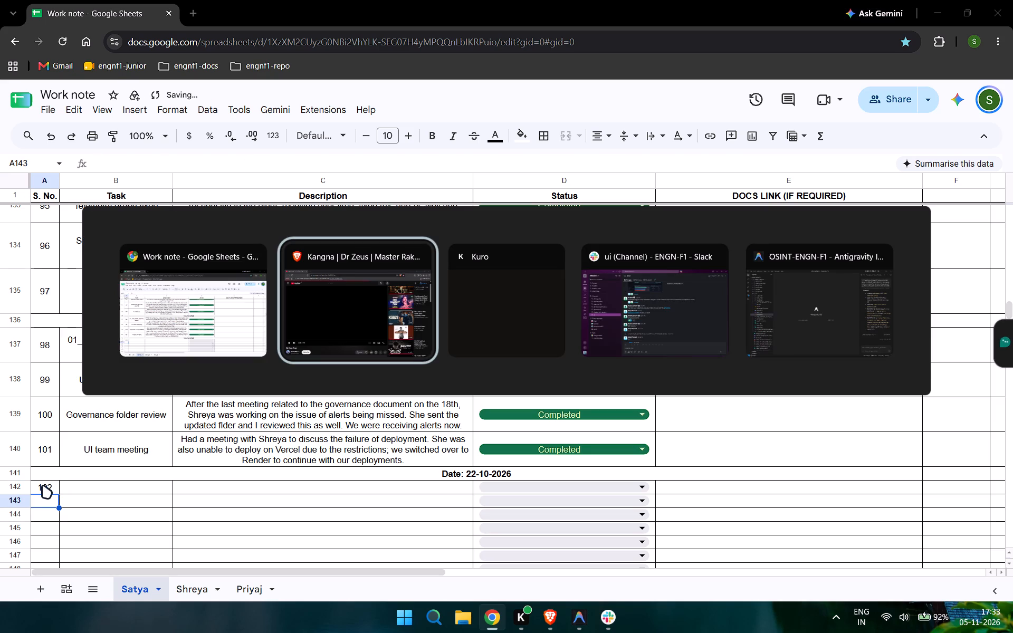
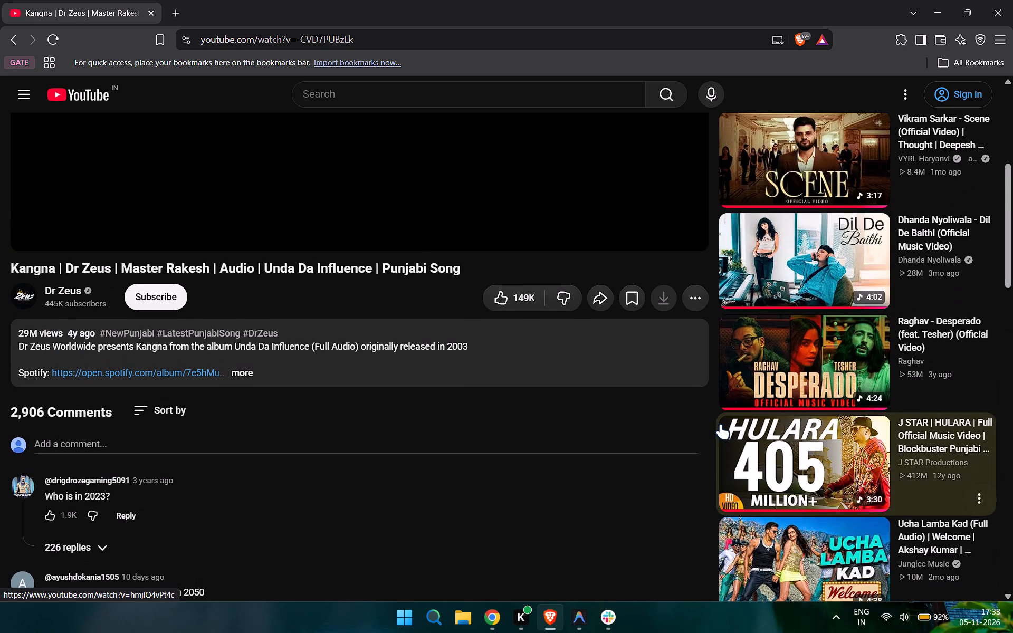
# Play the suggested YouTube video "Dhanda Nyoliwala - Dil De Baithi (Official Music Video)".
pyautogui.click(769, 237)
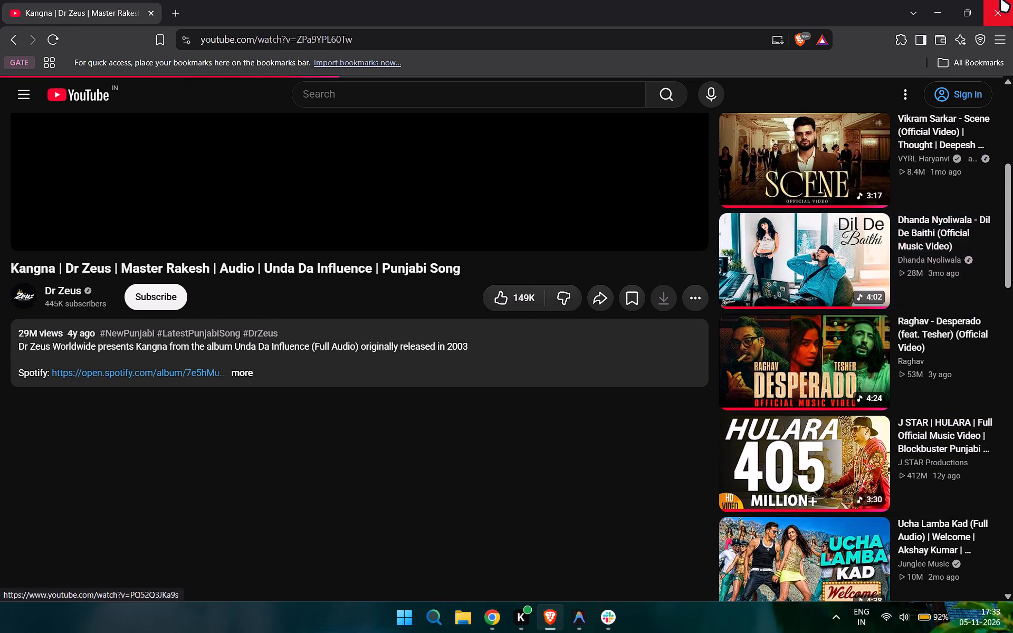